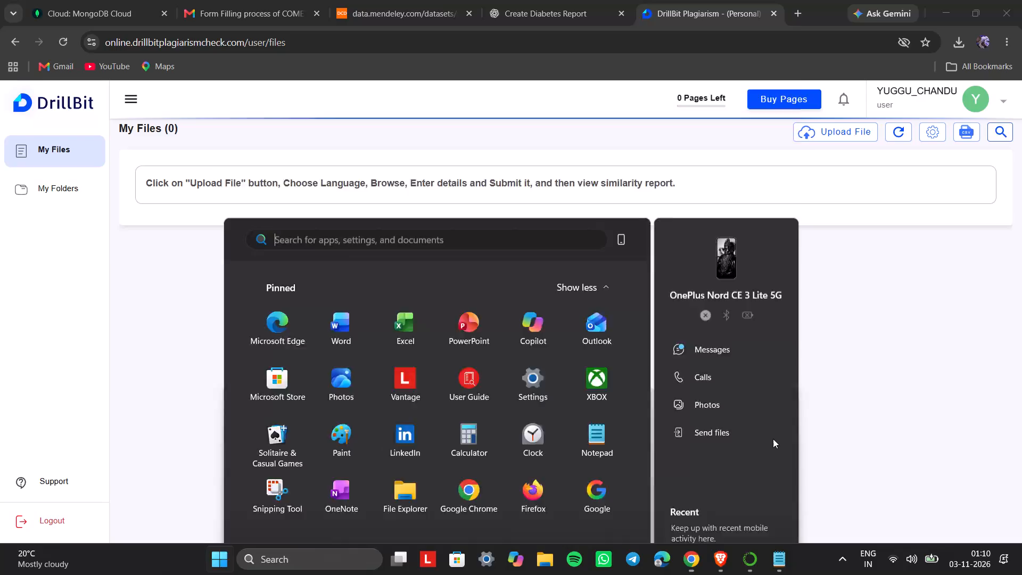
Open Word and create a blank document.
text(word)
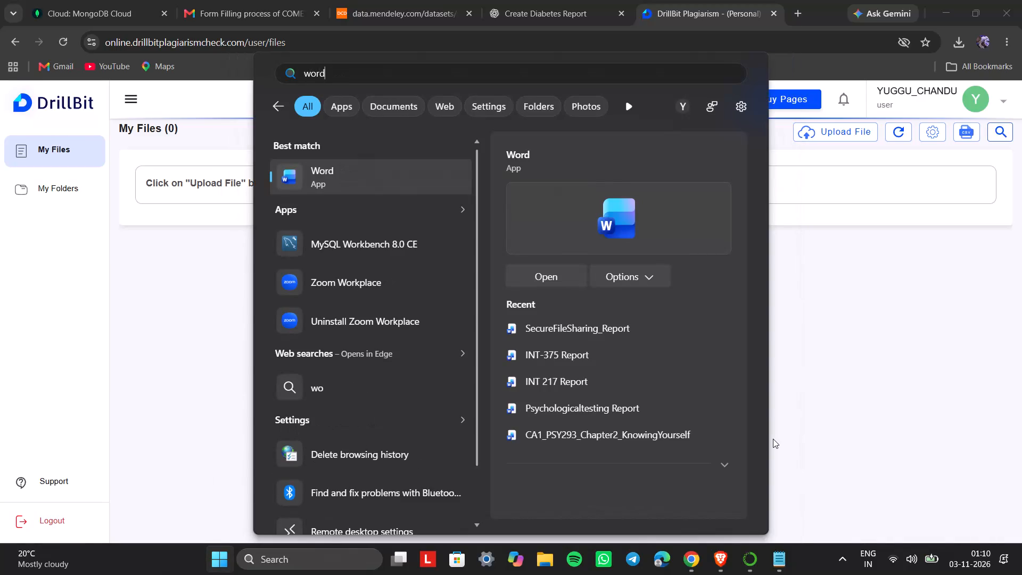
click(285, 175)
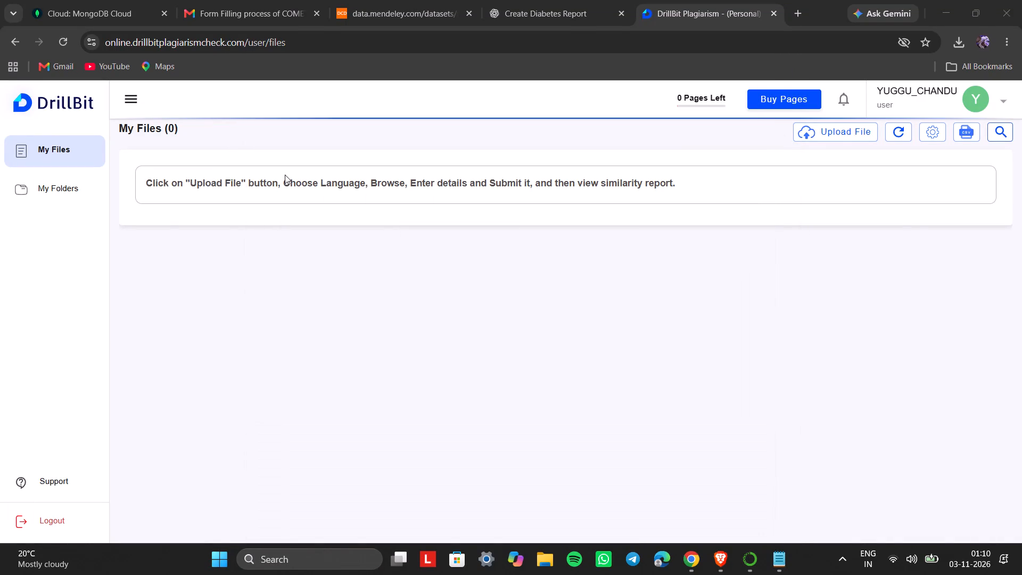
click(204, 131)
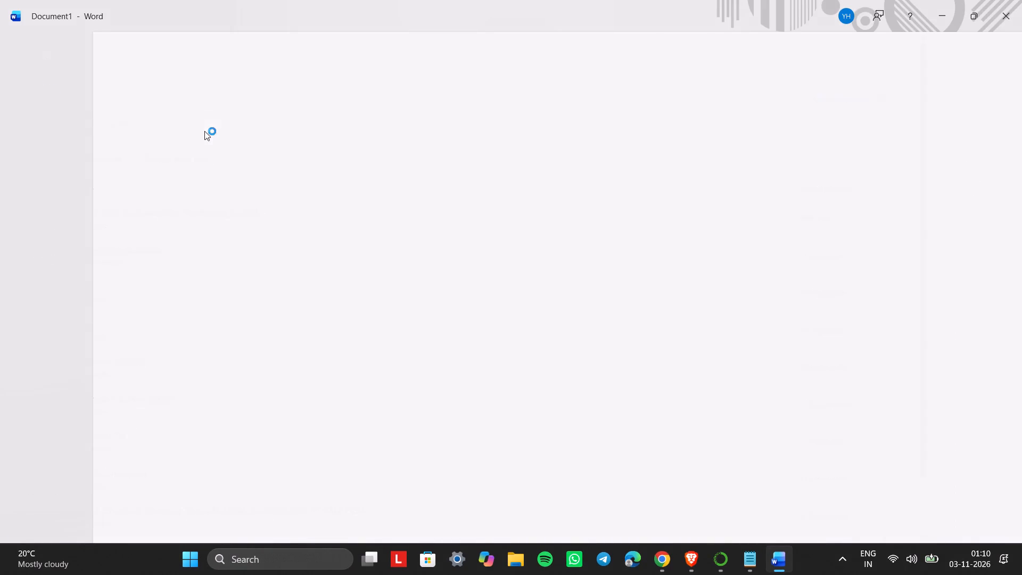
Open the Word document PSY293_Chapter2_Knowing_Yourself_FINAL_SUBMISSION_FORMATTED from the Downloads folder.
click(655, 565)
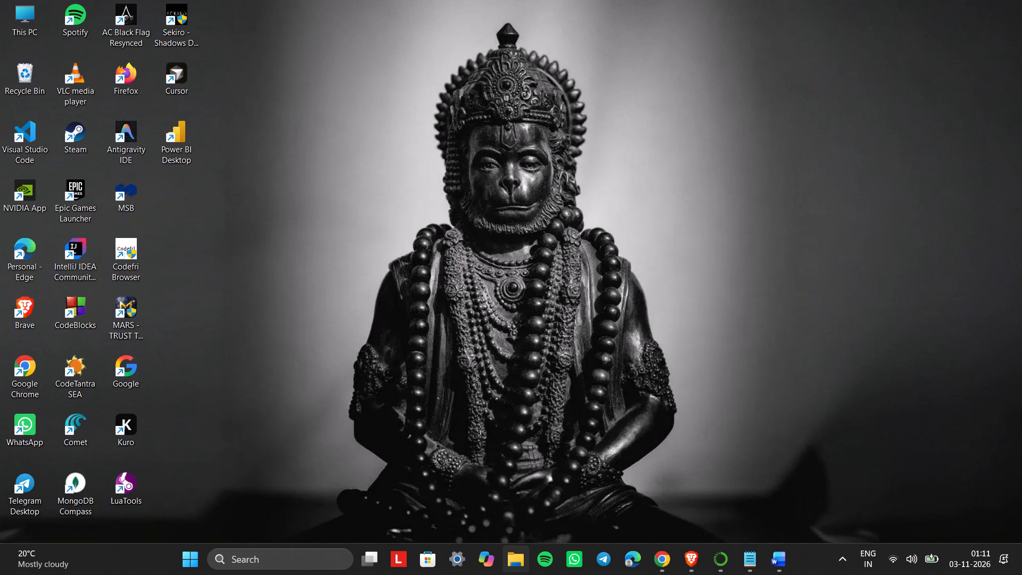
click(529, 574)
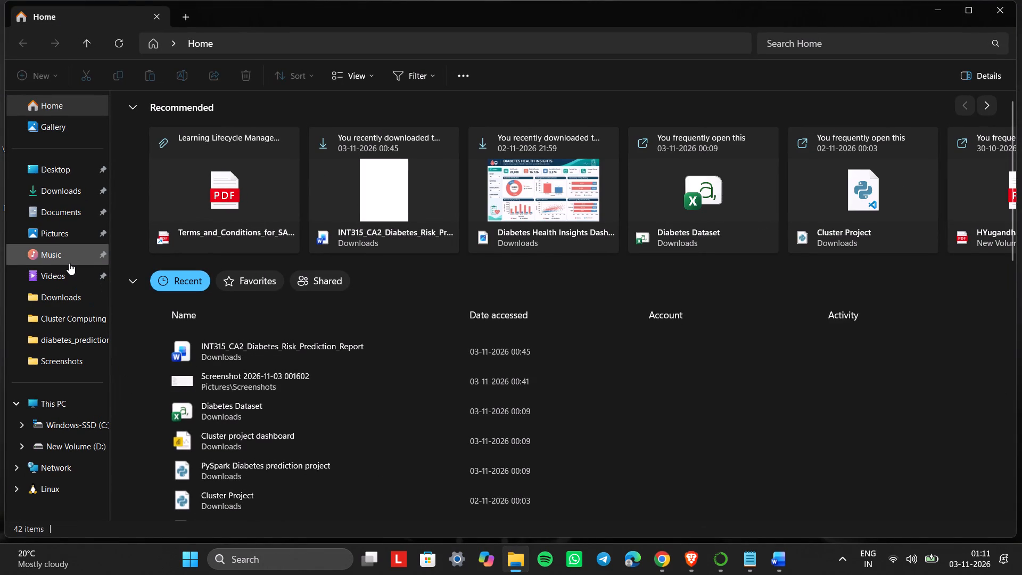
click(60, 193)
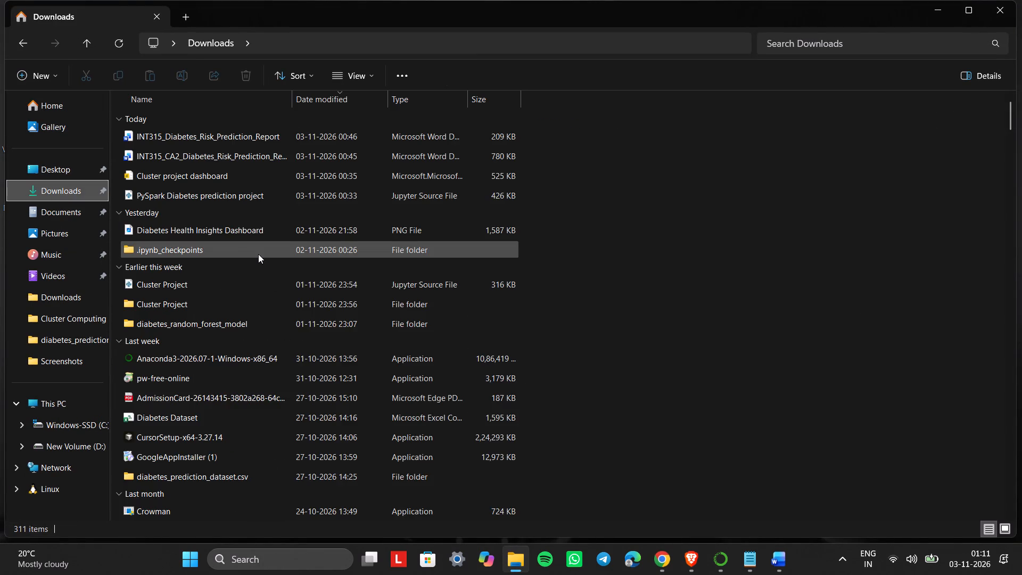
scroll(258, 254, down, 5)
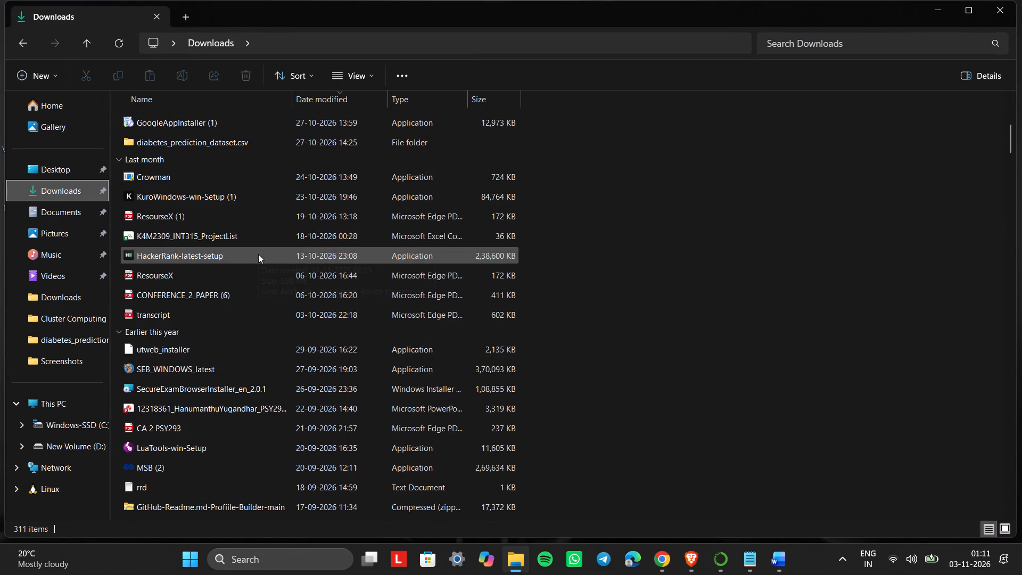
scroll(258, 254, down, 2)
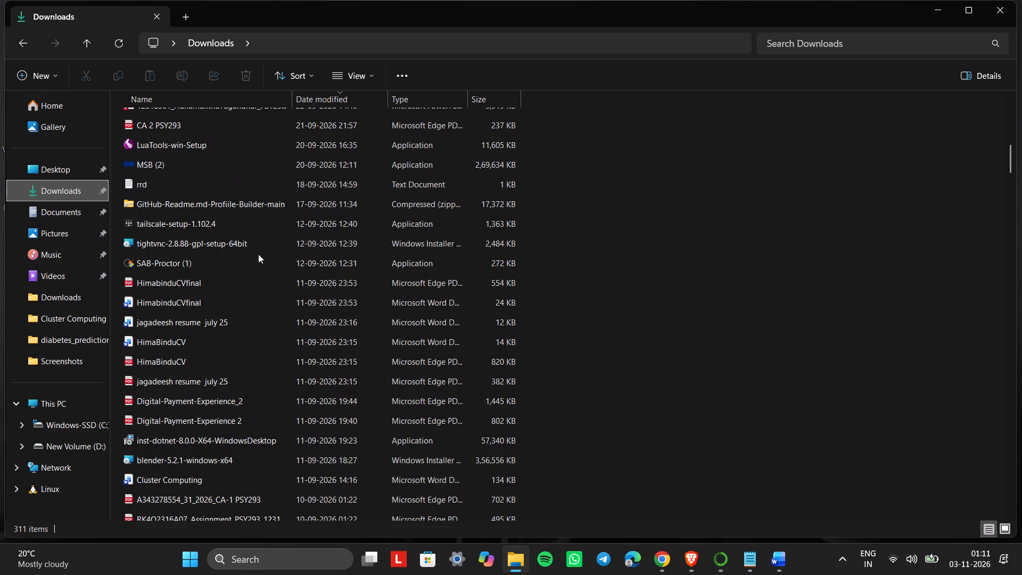
scroll(258, 254, down, 5)
scroll(258, 254, up, 1)
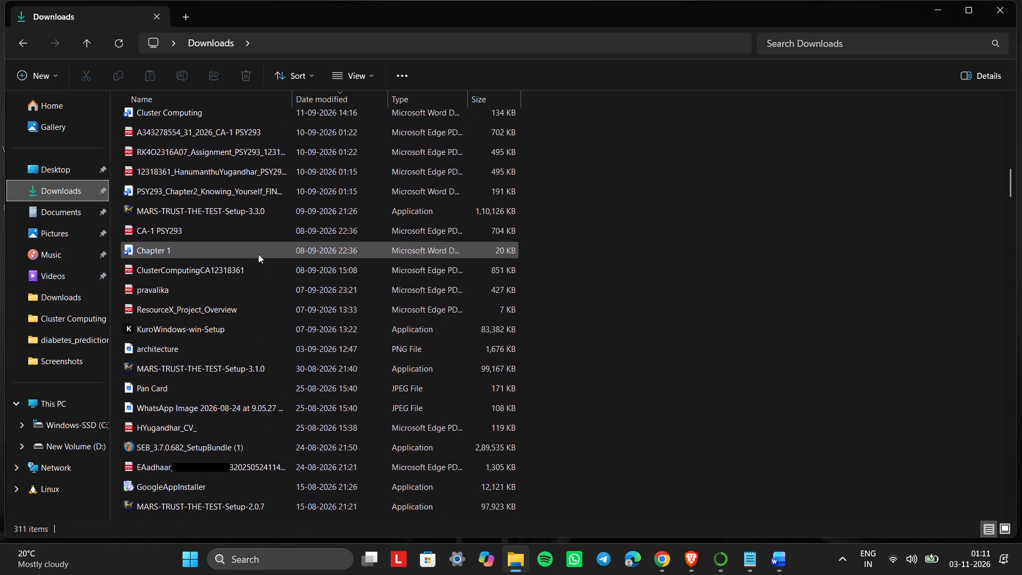
scroll(258, 254, up, 1)
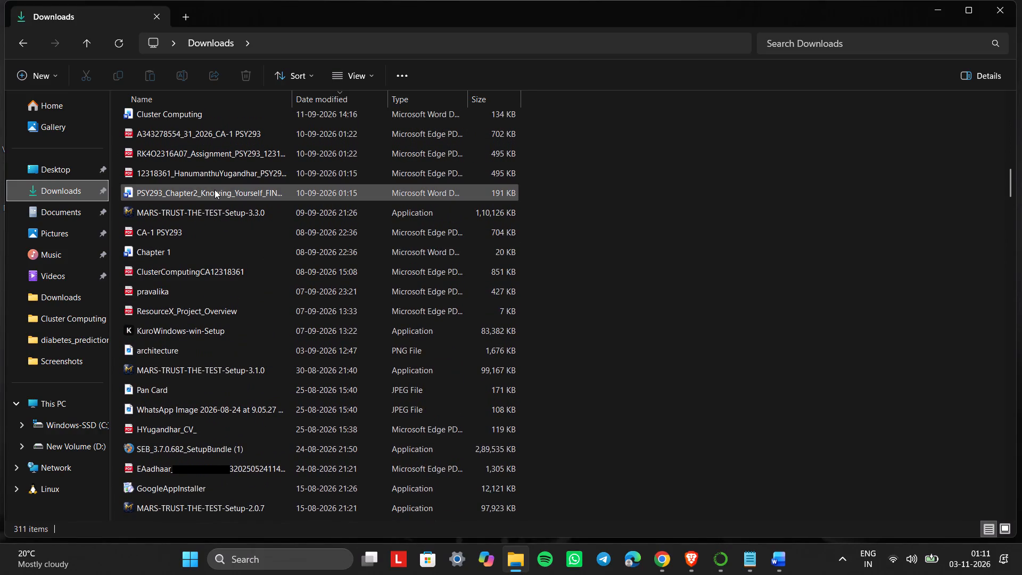
double_click(215, 190)
Copy the full title page content, from the PSY-293 heading through the university logo.
scroll(368, 273, down, 1)
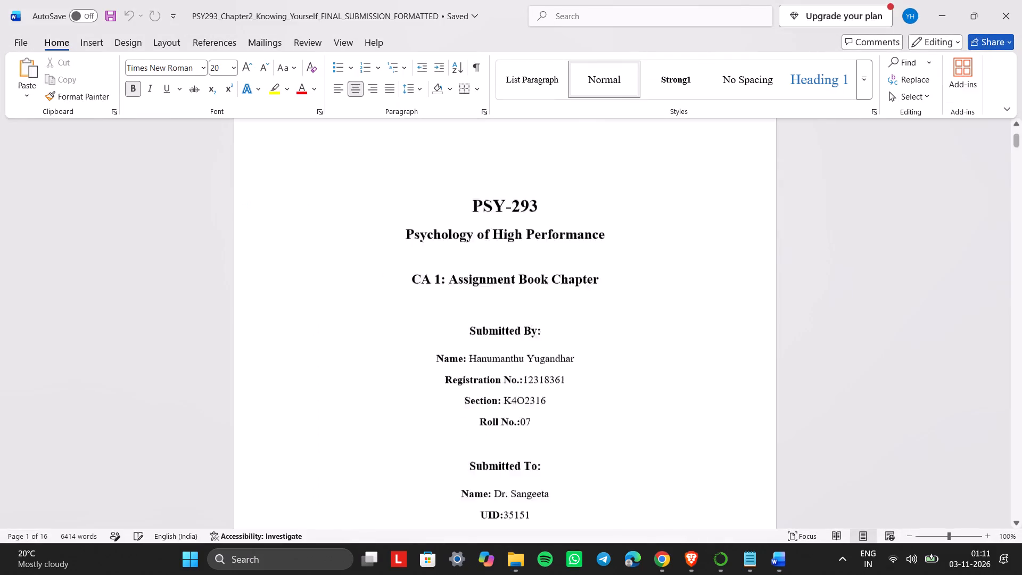
scroll(368, 273, down, 3)
scroll(368, 273, up, 3)
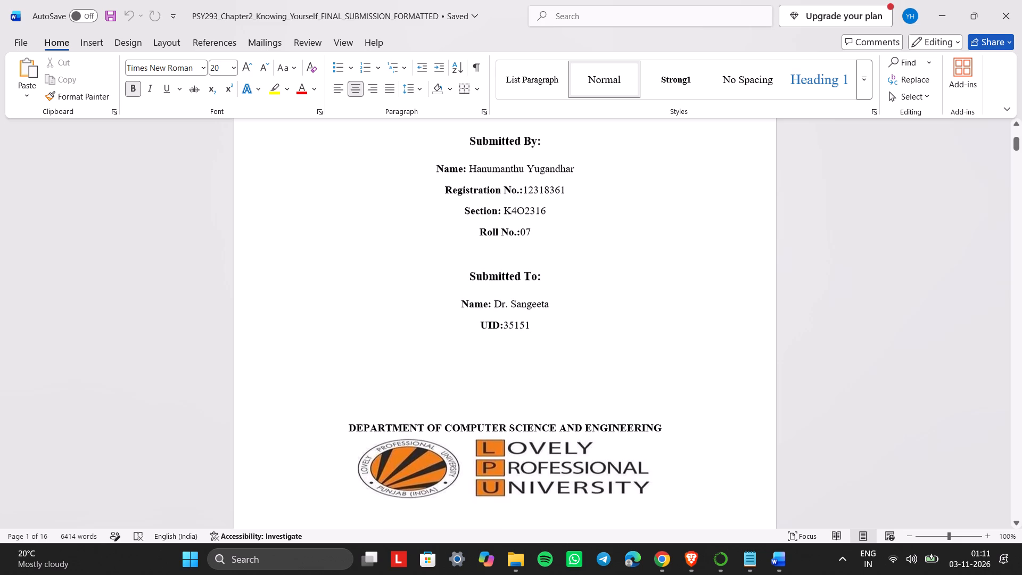
scroll(368, 273, up, 2)
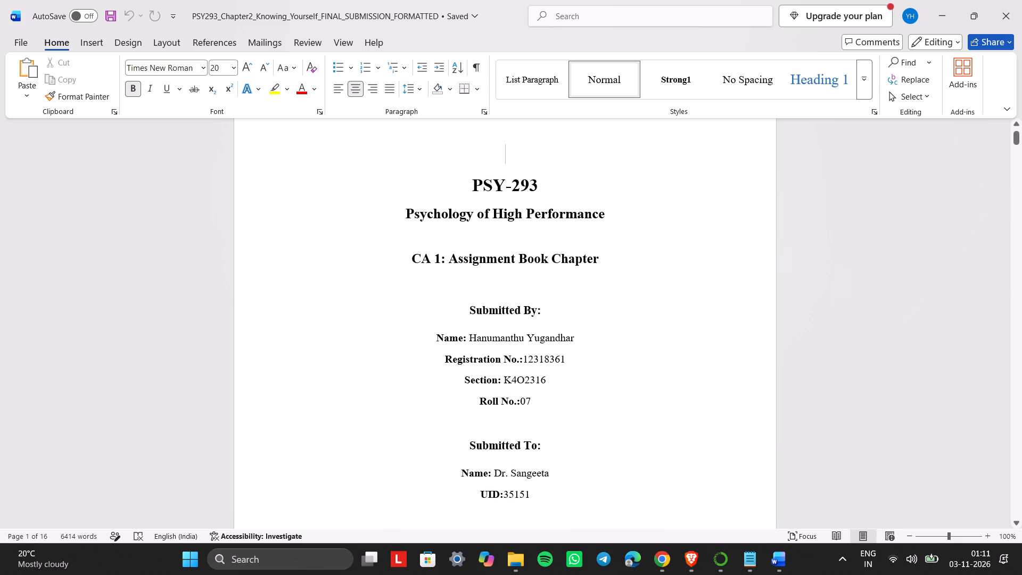
drag(467, 183, 597, 546)
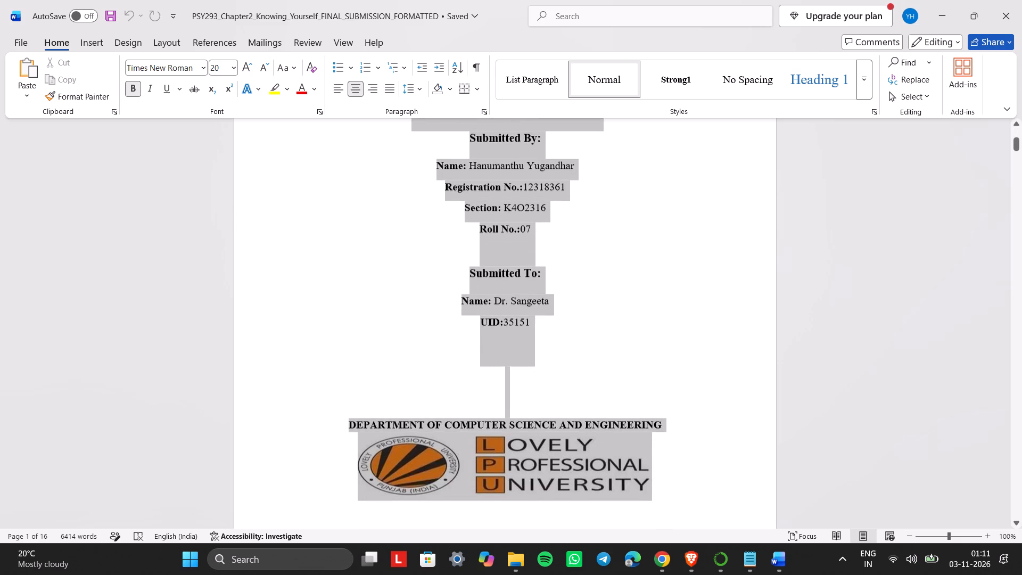
drag(597, 546, 652, 396)
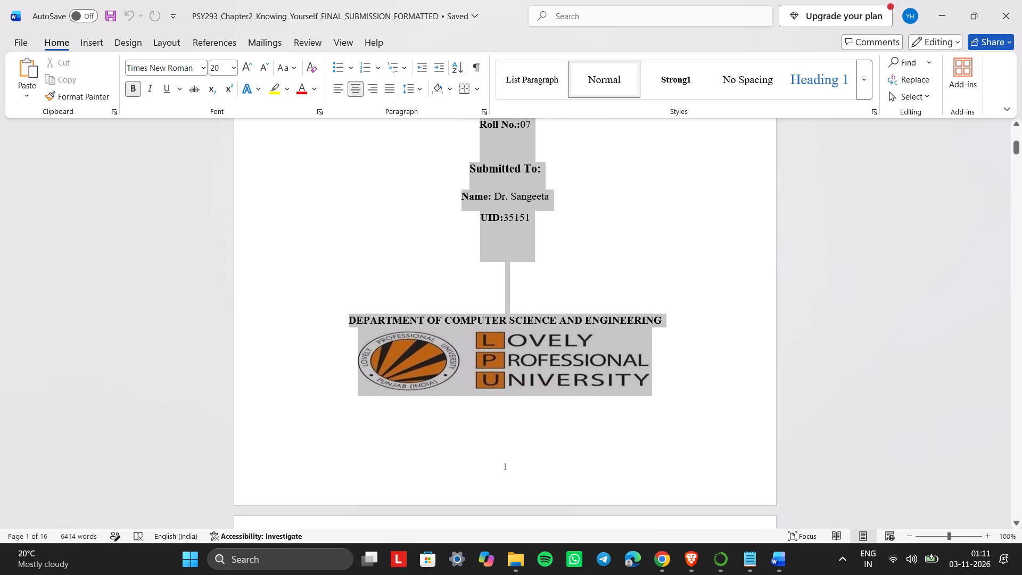
drag(652, 396, 672, 385)
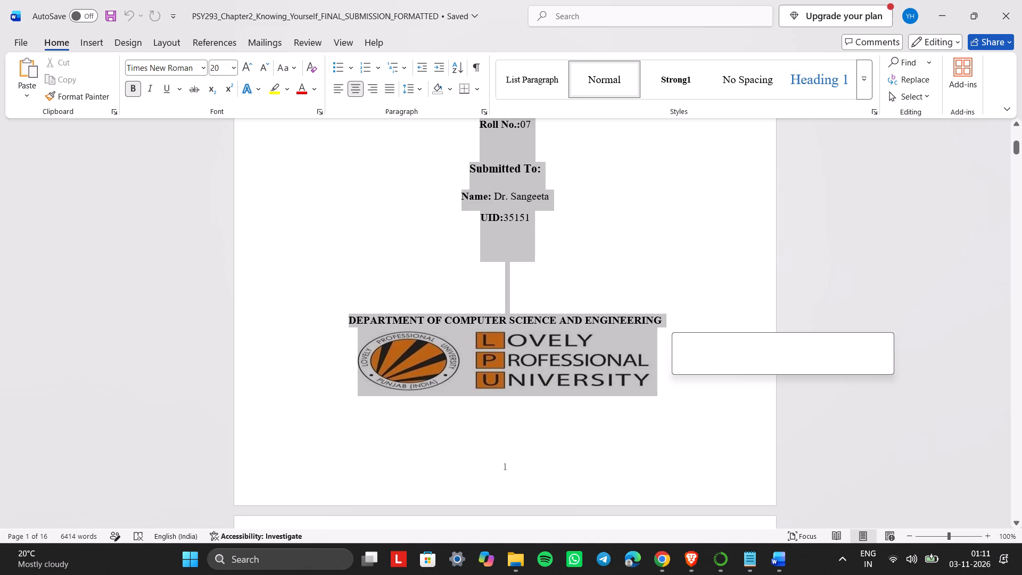
key(ctrl+c)
key(alt+Tab)
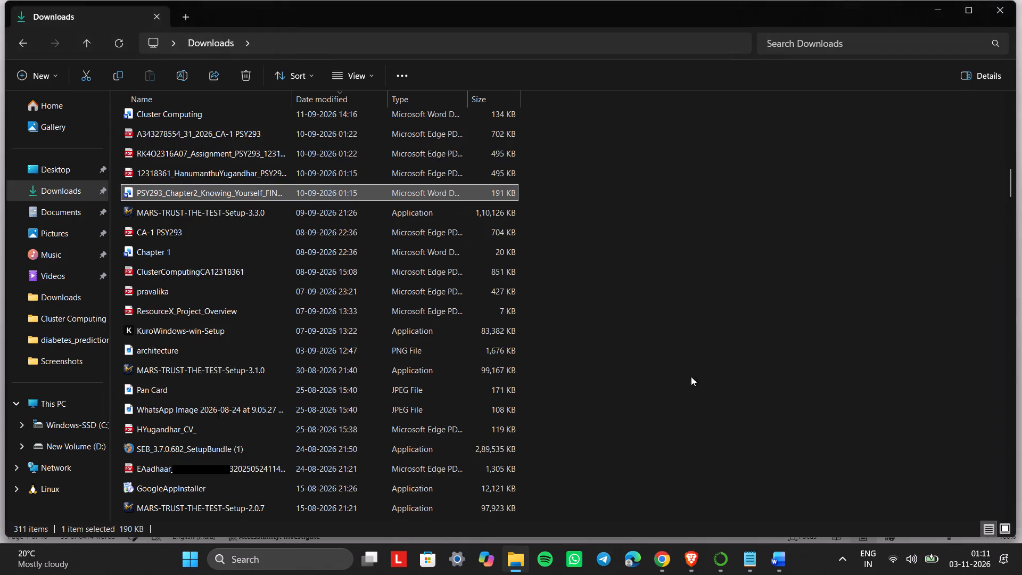
click(988, 13)
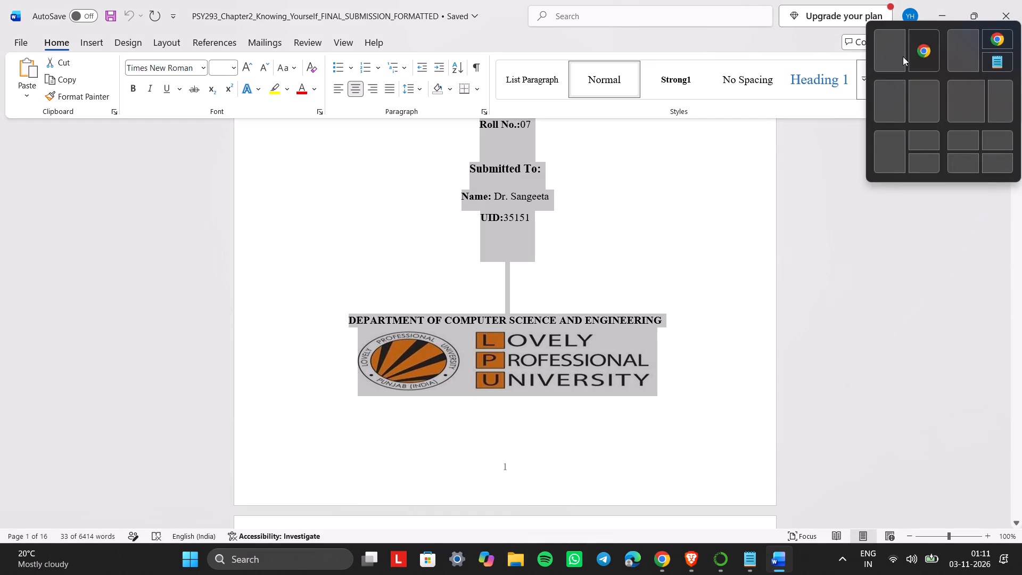
key(ctrl+c)
click(777, 233)
Create a new blank Word document for the copied title page.
click(946, 14)
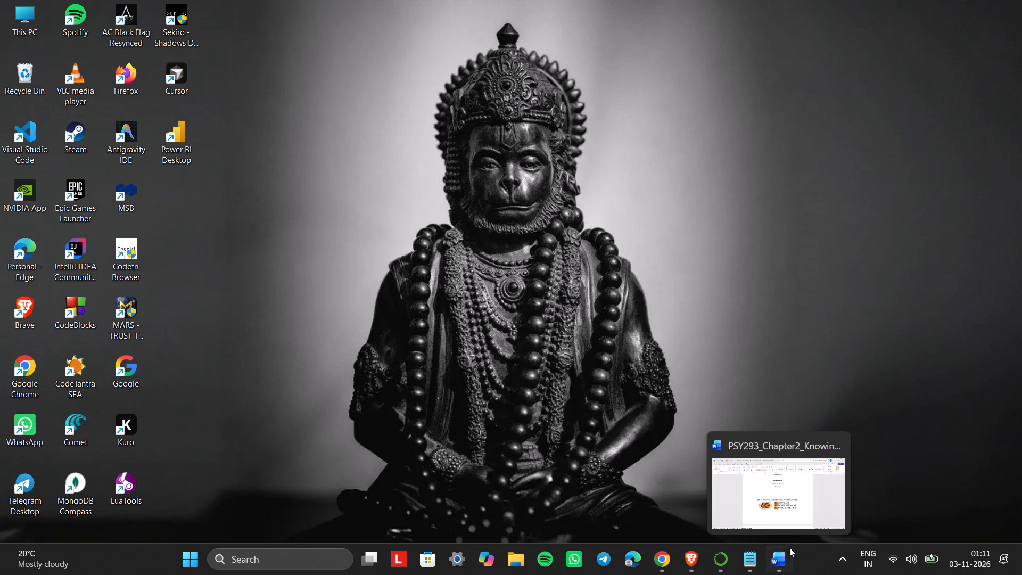
click(782, 551)
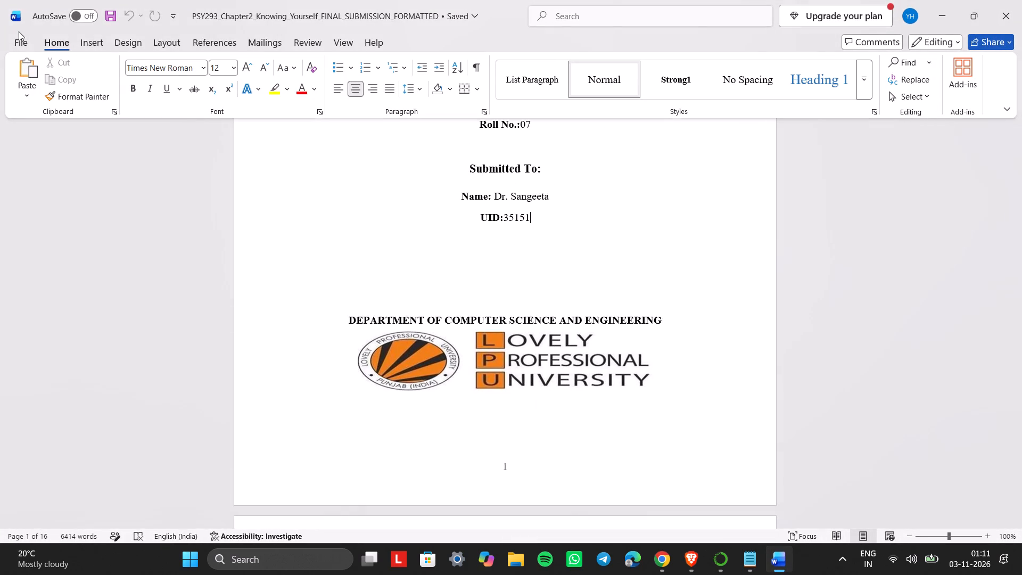
click(15, 43)
click(184, 123)
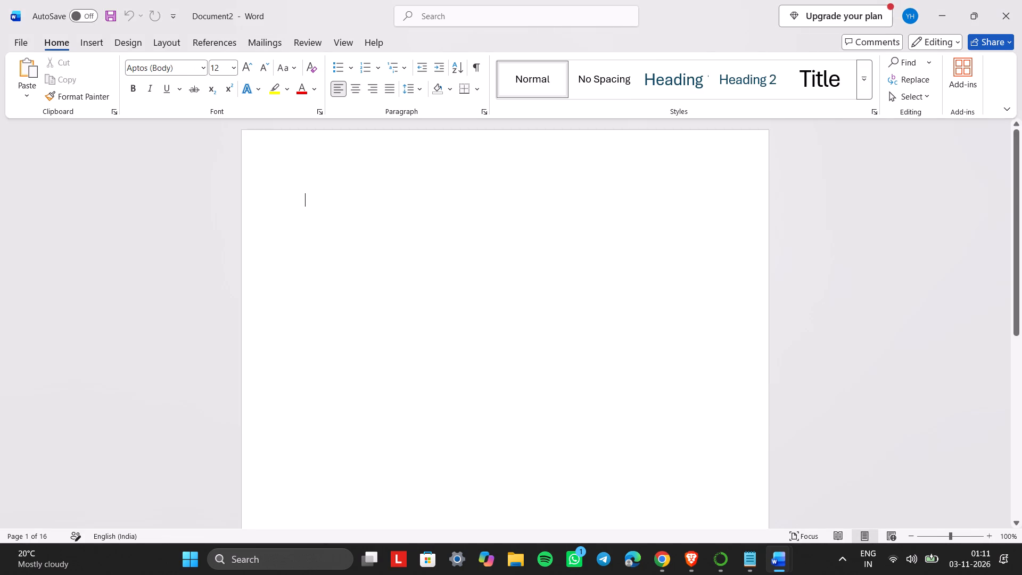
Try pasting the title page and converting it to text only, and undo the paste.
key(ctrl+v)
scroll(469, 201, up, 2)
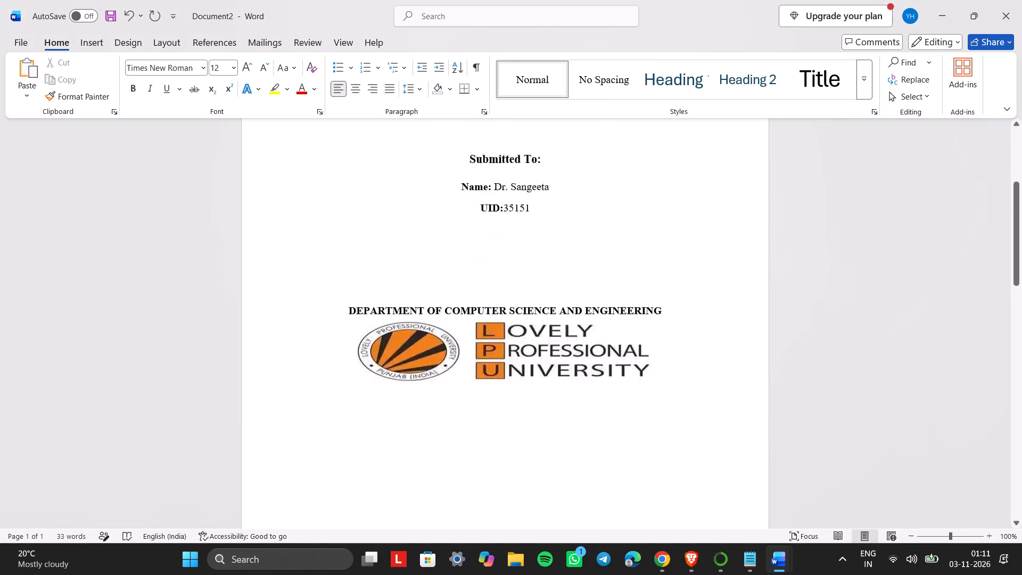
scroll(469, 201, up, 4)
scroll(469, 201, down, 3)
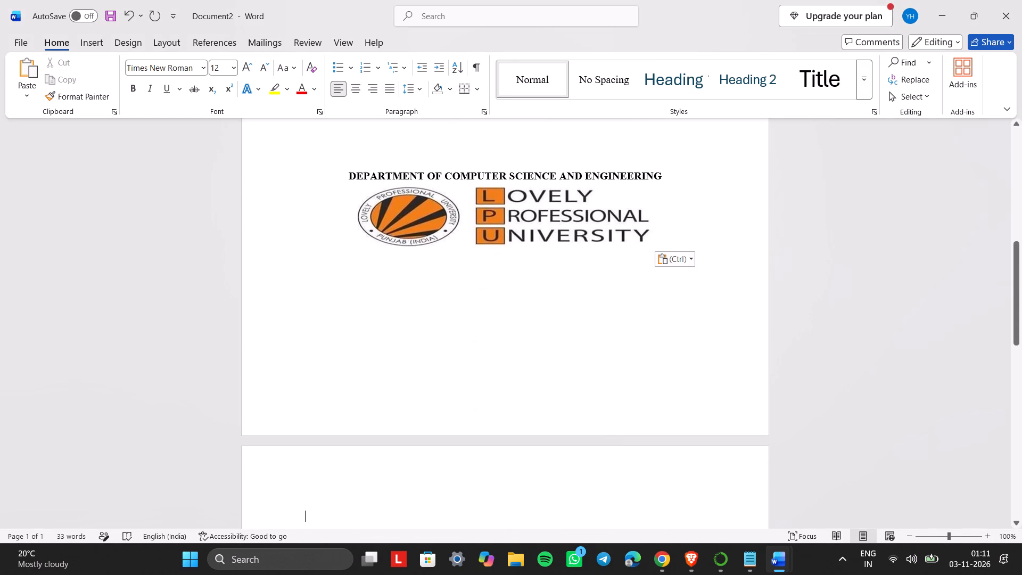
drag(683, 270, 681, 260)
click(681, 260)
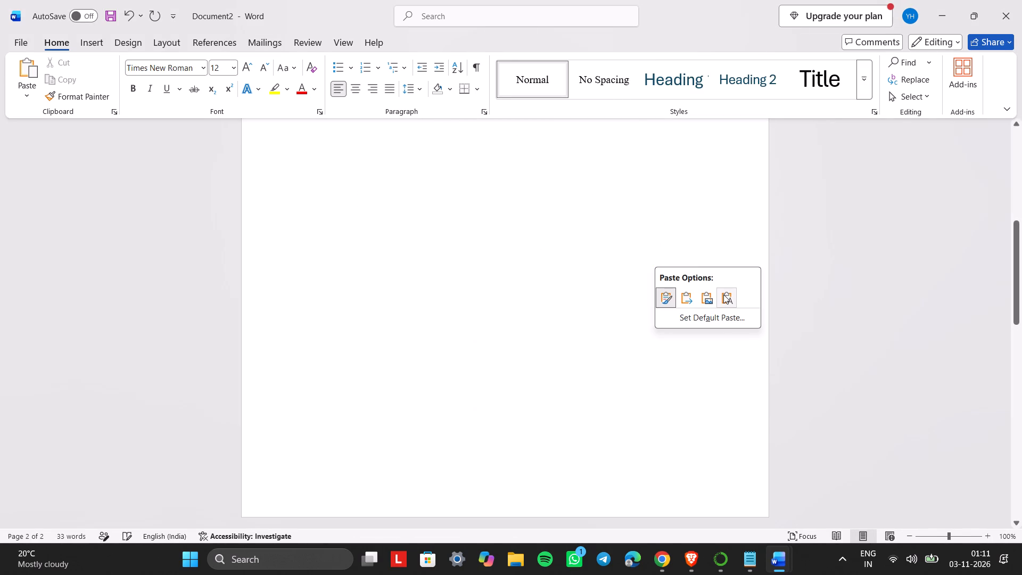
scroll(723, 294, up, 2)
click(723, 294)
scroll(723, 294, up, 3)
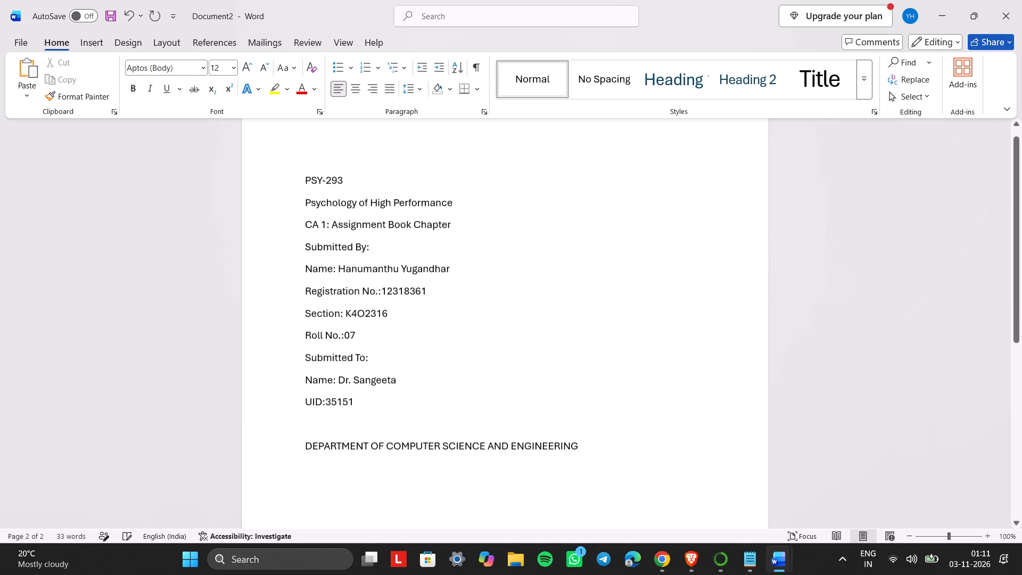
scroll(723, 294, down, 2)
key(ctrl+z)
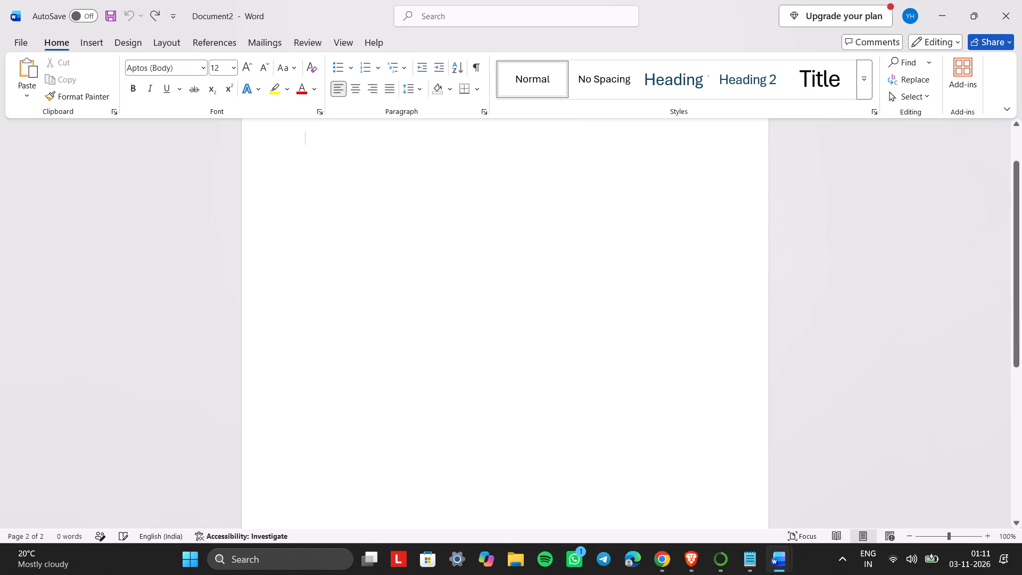
Paste the copied title page with its original formatting and logo into the blank document.
scroll(725, 312, up, 3)
key(ctrl+v)
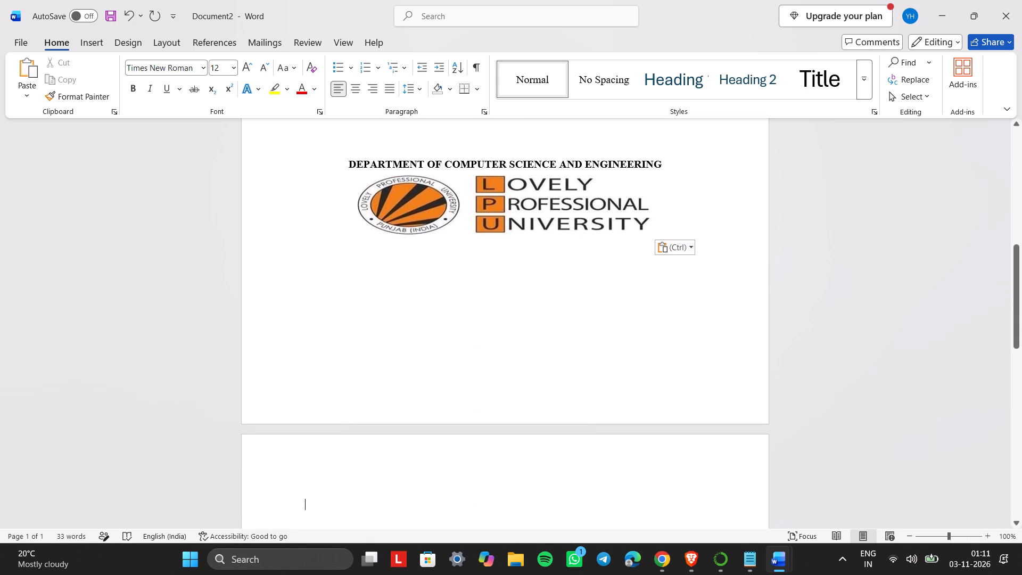
click(539, 237)
scroll(539, 237, up, 1)
click(566, 264)
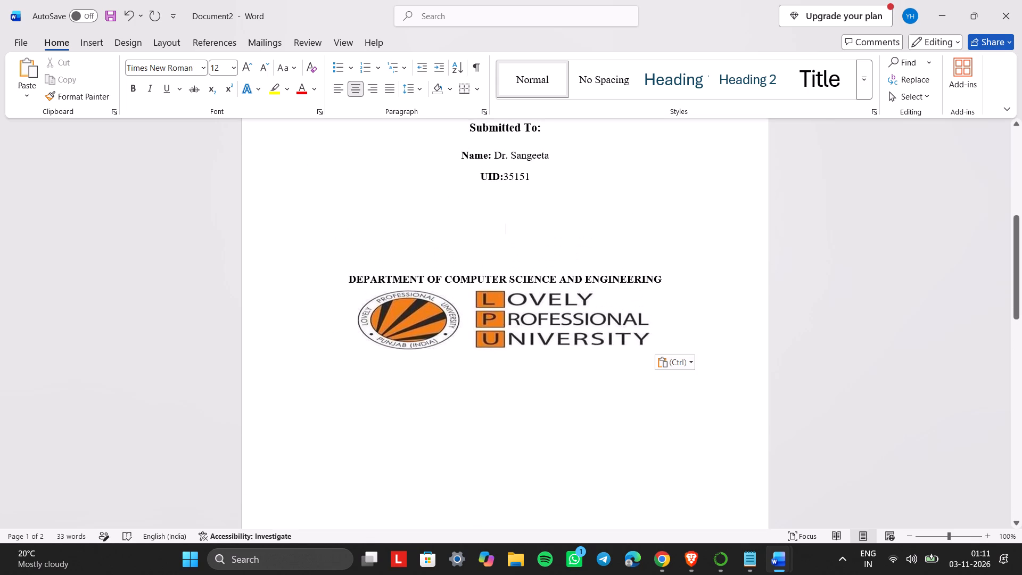
click(640, 282)
scroll(640, 282, up, 2)
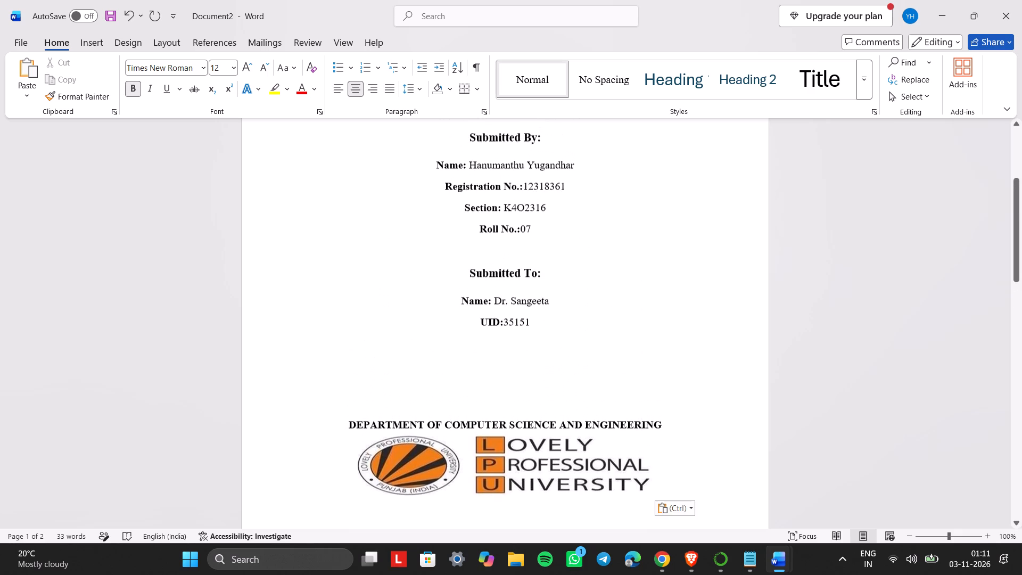
scroll(640, 282, up, 3)
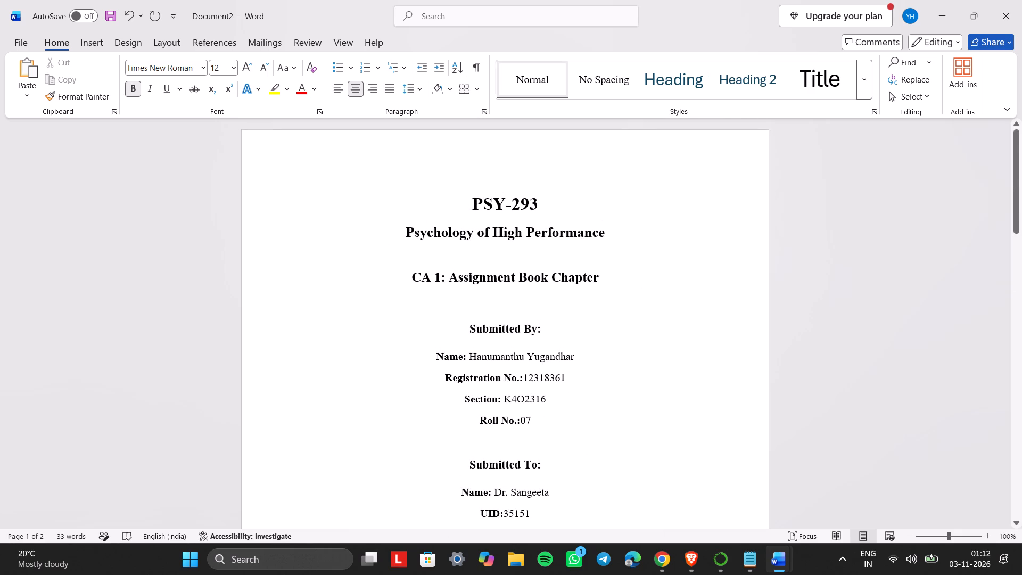
Replace the PSY prefix of the course code in the top heading with INT.
click(539, 210)
key(Left)
key(Left)
key(Left)
key(Left)
key(BackSpace)
key(BackSpace)
key(BackSpace)
text(INT)
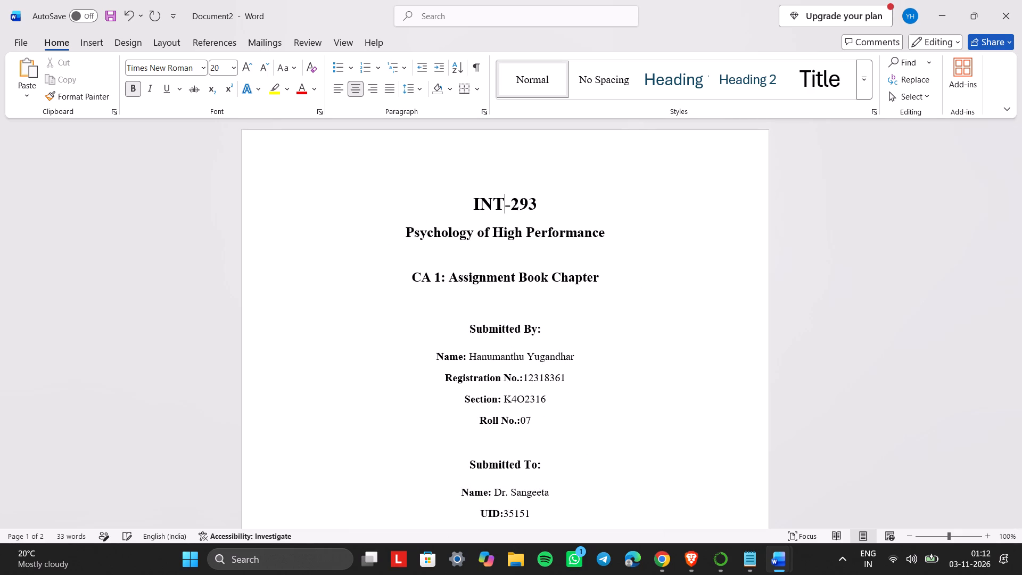
Replace the course number in the top heading with 315 so the heading reads INT-315.
key(Right)
key(Right)
key(Right)
key(Right)
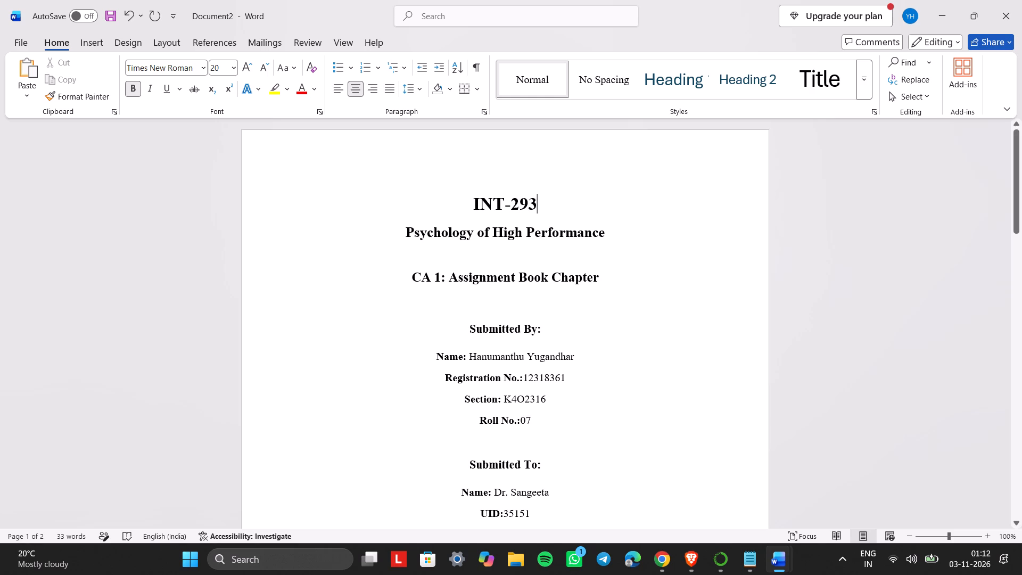
key(BackSpace)
key(BackSpace)
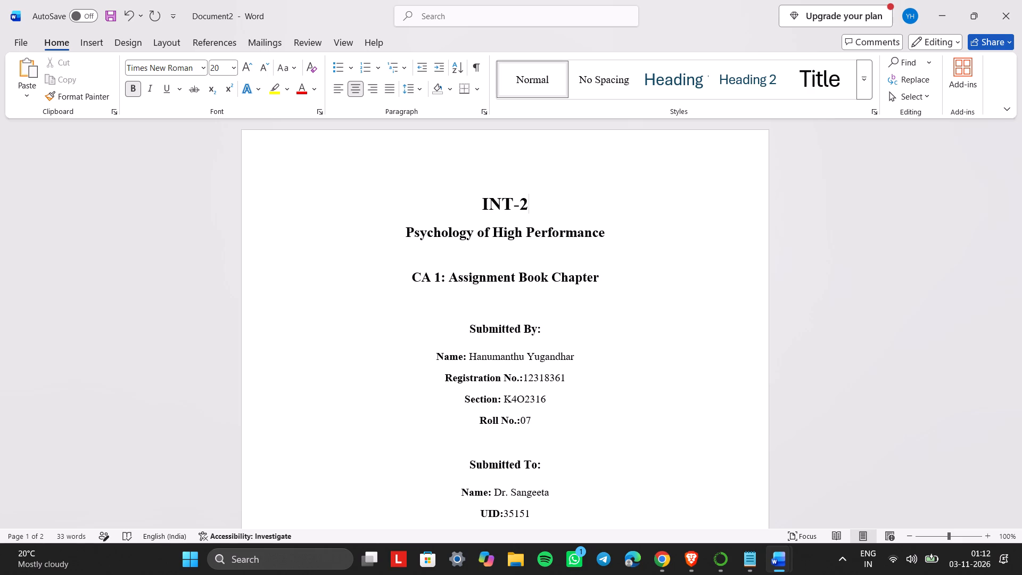
key(BackSpace)
text(31)
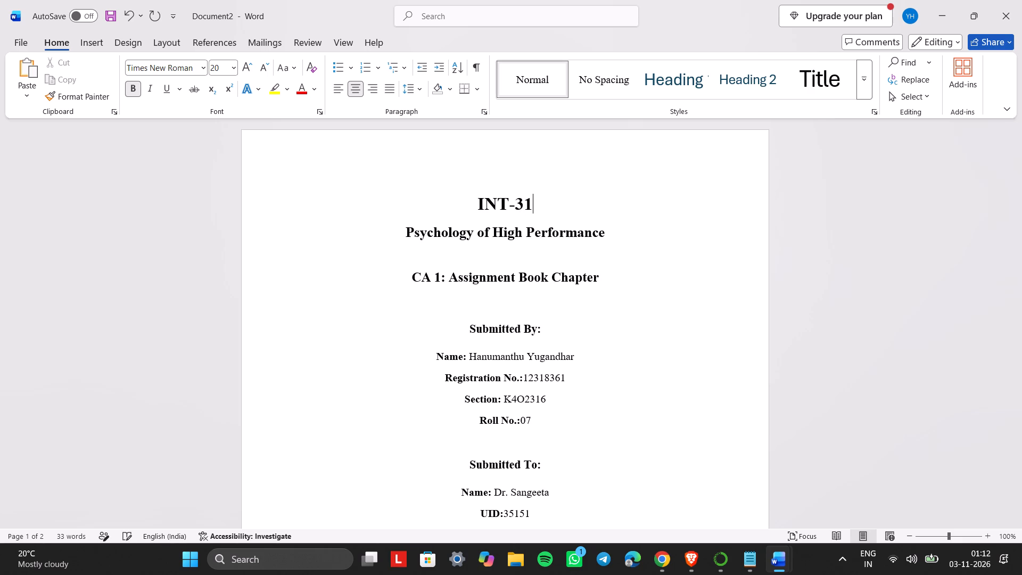
key(5)
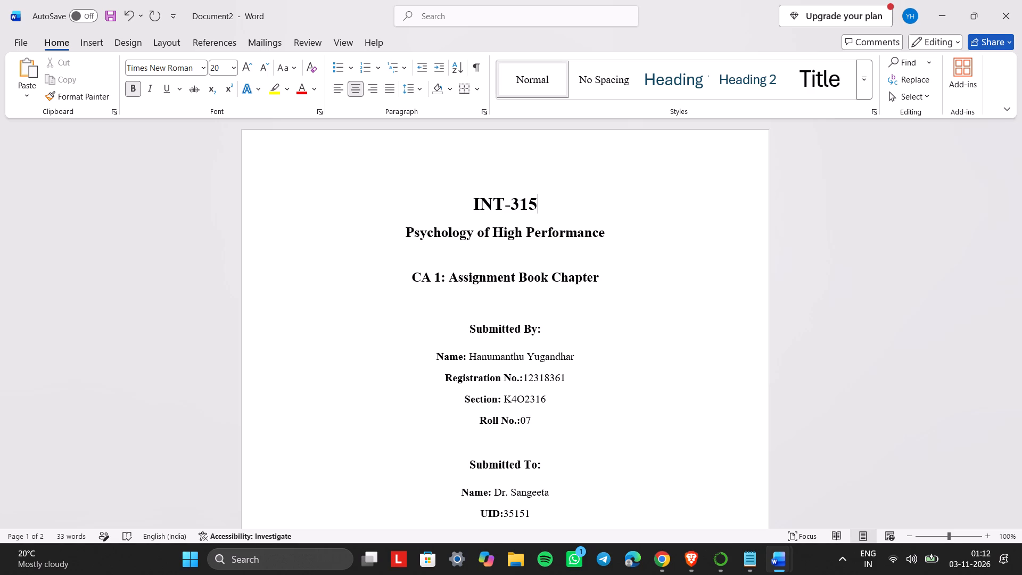
Replace the course title under the course code with Cluster Computing.
click(618, 229)
key(BackSpace)
key(BackSpace)
key(BackSpace)
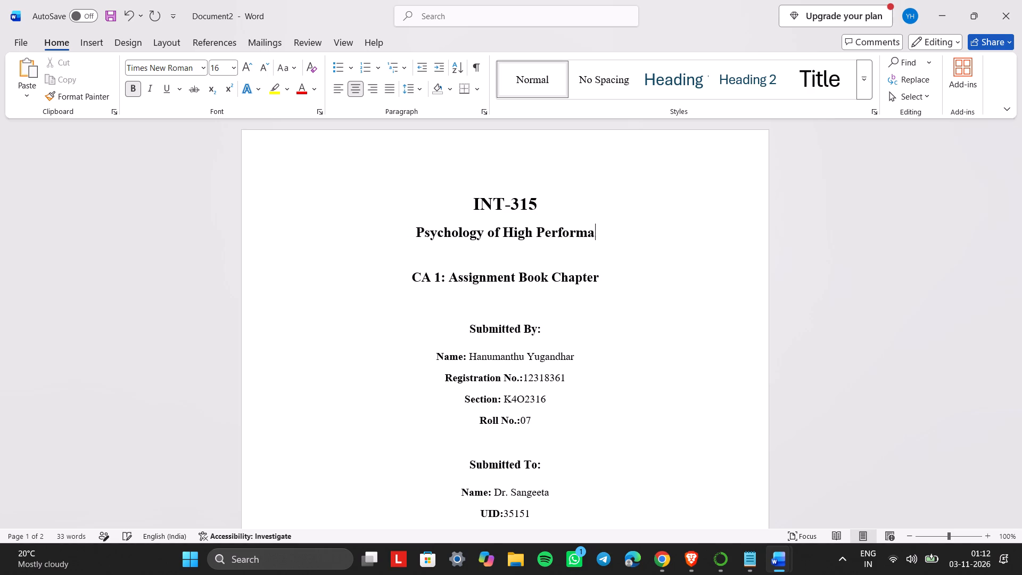
key(BackSpace)
key(BackSpace)
key(BackSpace)
key(BackSpace)
key(BackSpace)
text(Cluster Computing)
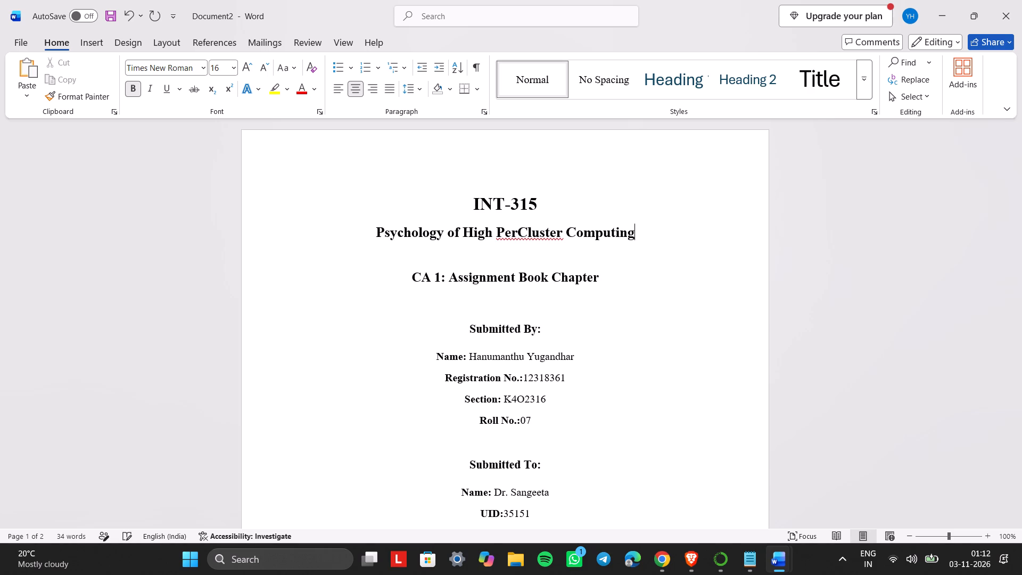
key(Left)
key(Left)
key(Left)
key(Left)
key(Left)
key(Left)
key(Left)
key(Left)
key(Left)
key(Left)
key(Left)
key(Left)
key(Left)
key(Left)
key(Left)
key(Left)
key(Left)
key(Left)
key(Right)
key(BackSpace)
key(BackSpace)
key(BackSpace)
key(BackSpace)
key(BackSpace)
key(BackSpace)
key(BackSpace)
key(BackSpace)
key(BackSpace)
key(BackSpace)
key(BackSpace)
key(BackSpace)
key(BackSpace)
key(BackSpace)
key(BackSpace)
key(BackSpace)
key(BackSpace)
key(BackSpace)
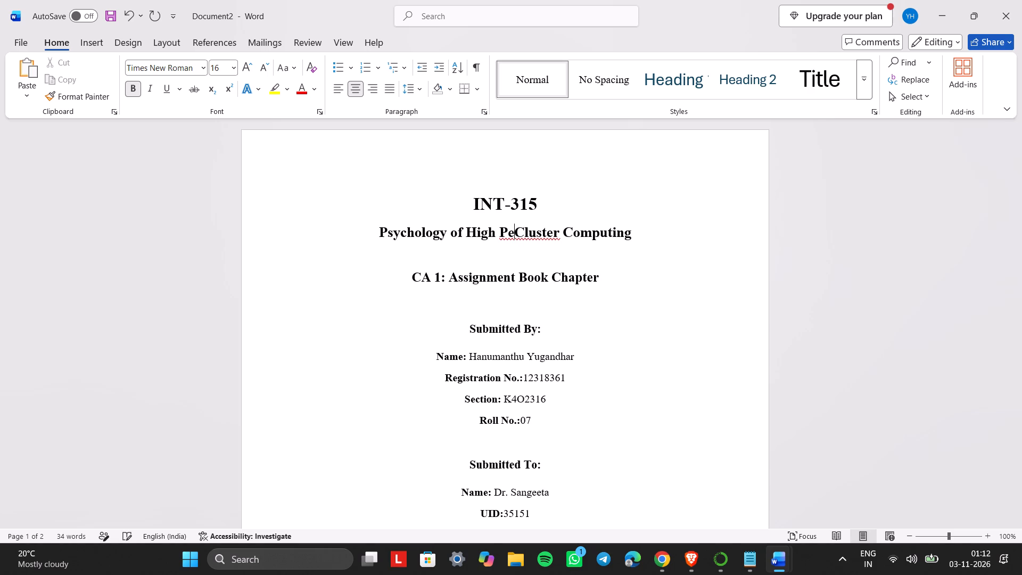
key(BackSpace)
key(BackSpace)
key(BackSpace)
key(BackSpace)
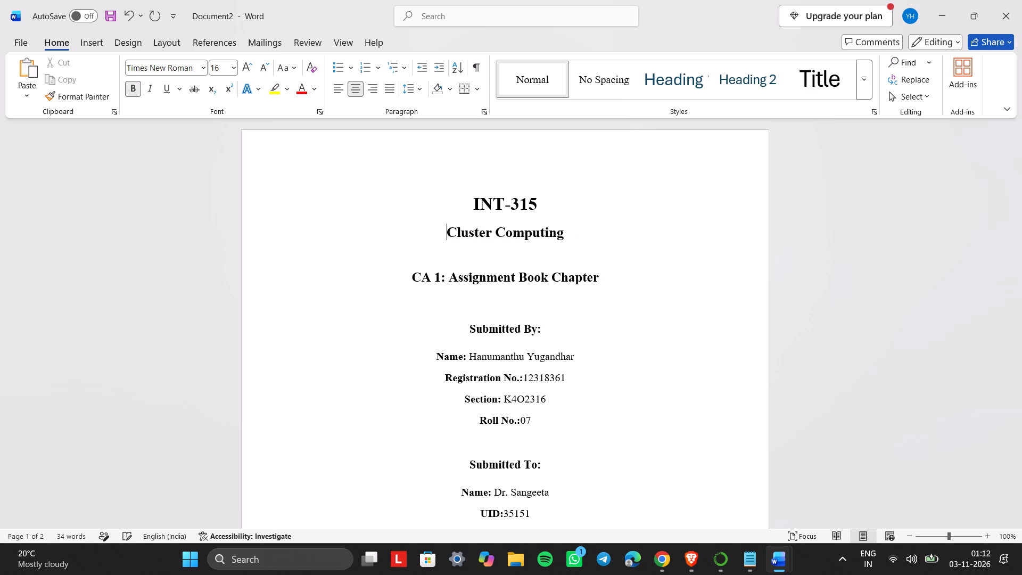
Change the CA number in the assignment heading to 2.
click(439, 277)
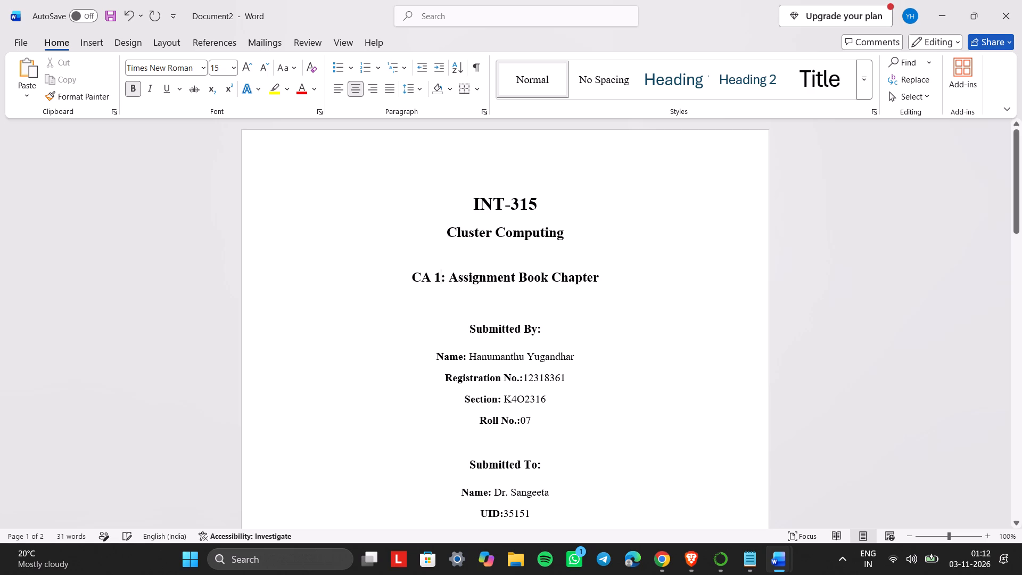
key(BackSpace)
key(2)
Replace Book Chapter in the CA 2 heading with Diabetes Risk Prediction Report.
click(596, 278)
key(BackSpace)
key(BackSpace)
key(BackSpace)
key(BackSpace)
key(BackSpace)
key(BackSpace)
key(BackSpace)
key(BackSpace)
key(BackSpace)
key(BackSpace)
key(BackSpace)
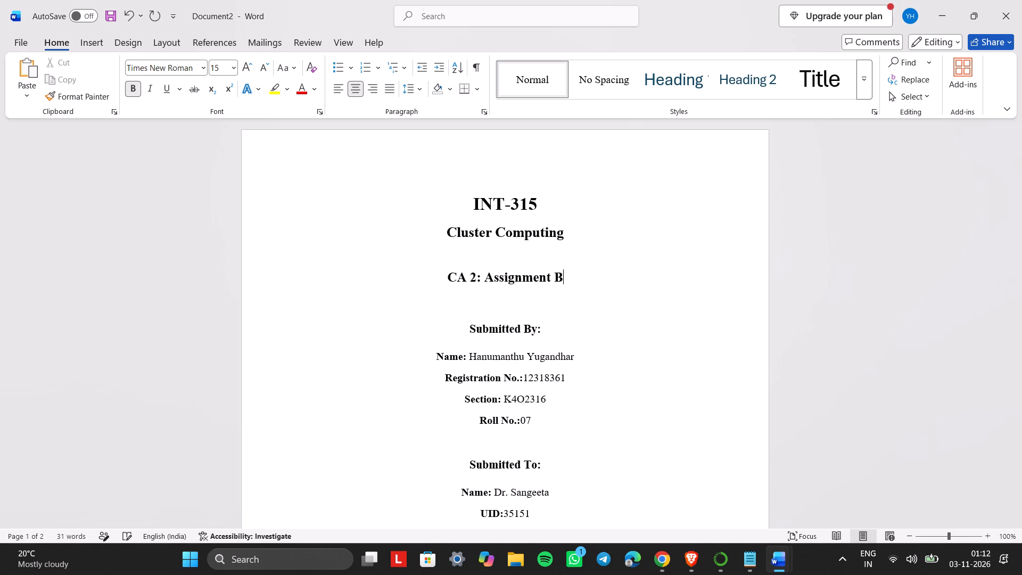
key(BackSpace)
text(Diabetes)
key(space)
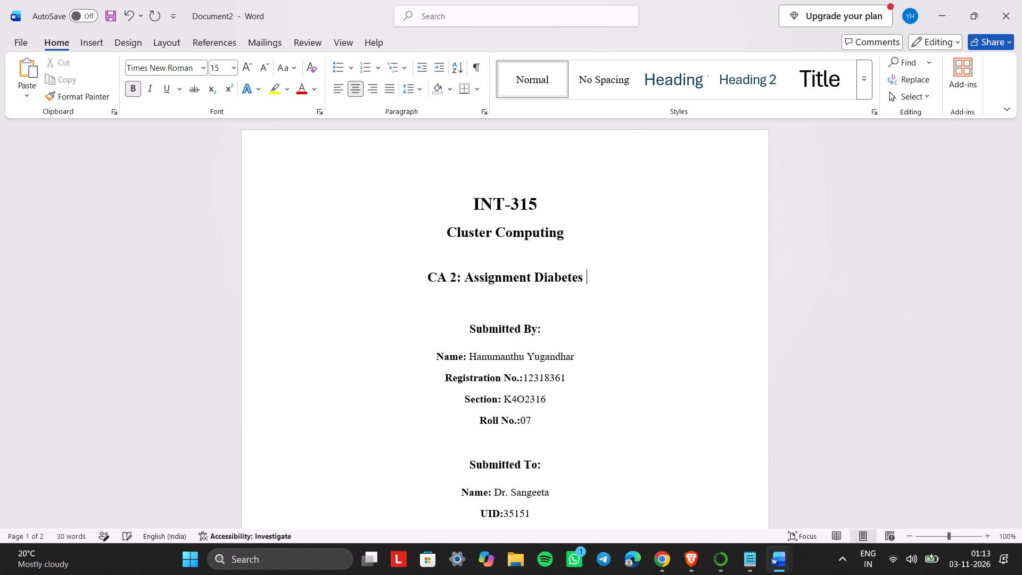
text(Risk Predi)
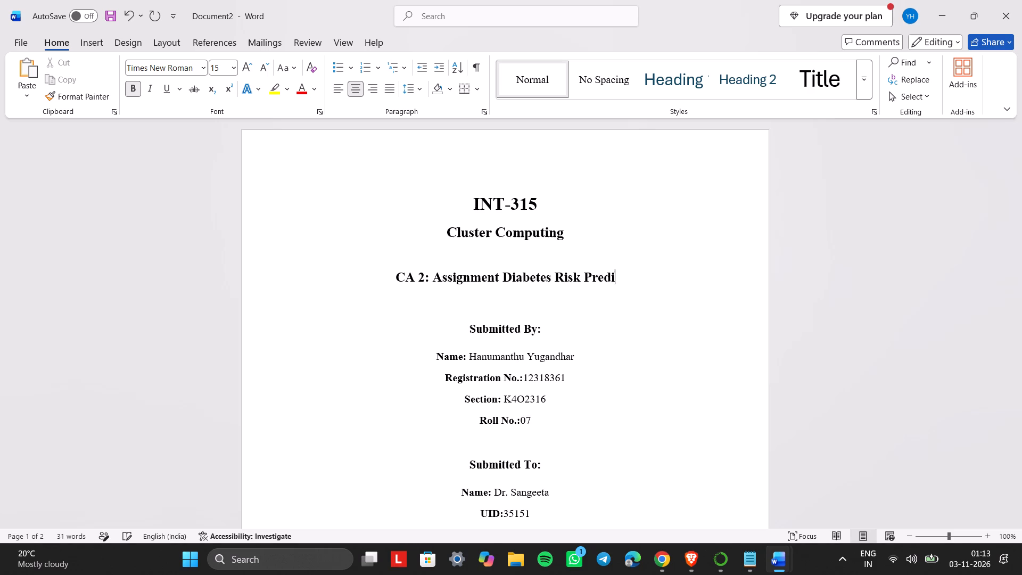
text(ction)
key(space)
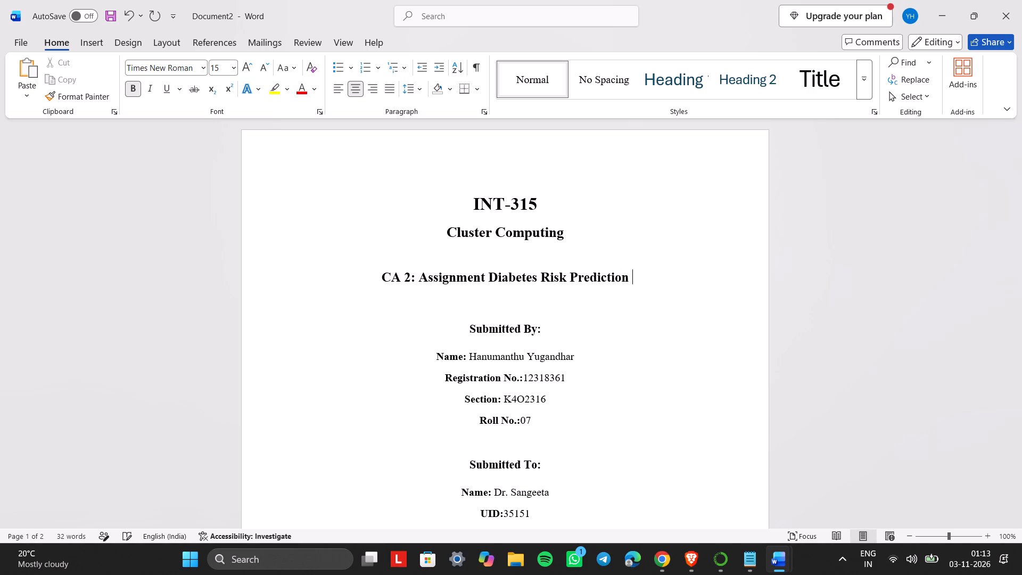
text(Report)
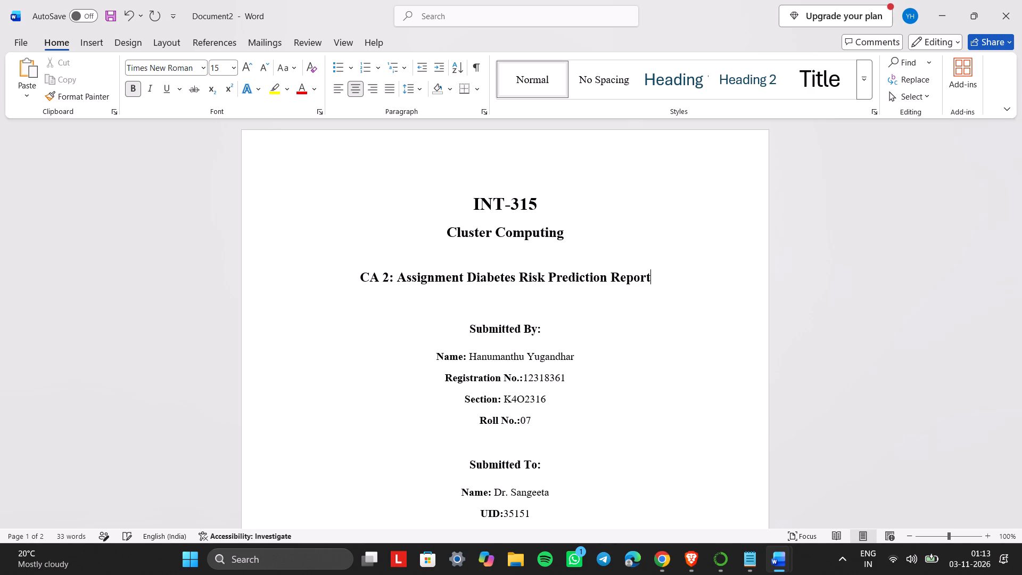
Remove the word Assignment from the CA 2 heading so it reads CA 2: Diabetes Risk Prediction Report.
click(456, 273)
key(Right)
key(BackSpace)
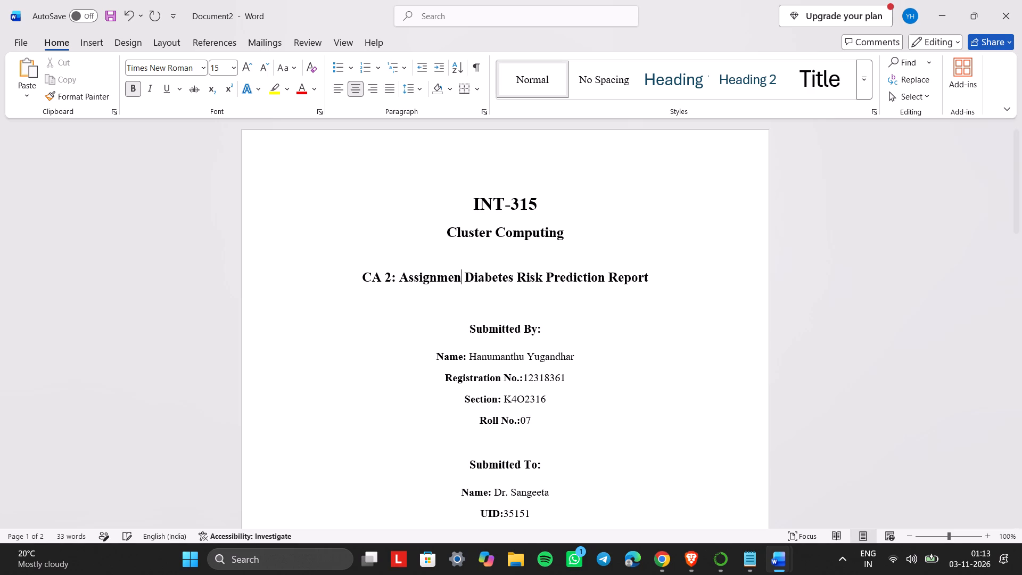
key(Right)
key(BackSpace)
key(BackSpace)
key(BackSpace)
key(BackSpace)
key(BackSpace)
key(BackSpace)
key(BackSpace)
key(BackSpace)
key(BackSpace)
key(BackSpace)
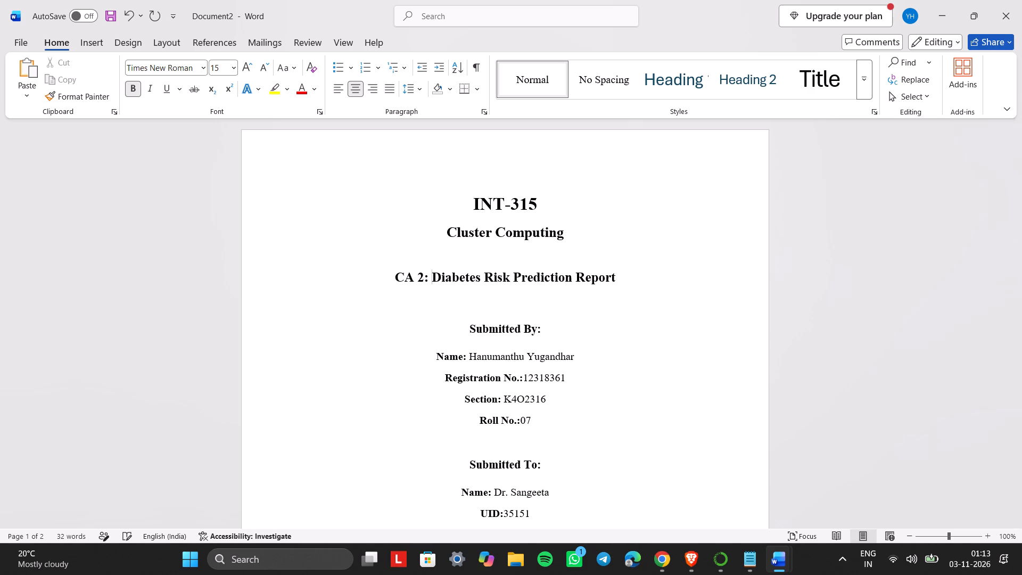
Check the INT315 project report requirements in Notepad and return to the Word title page.
click(583, 313)
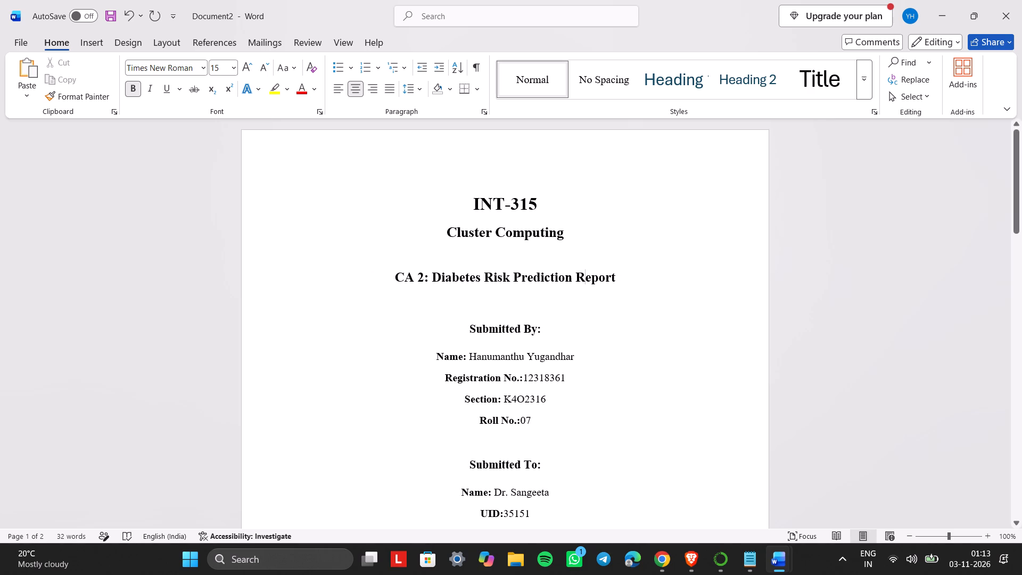
click(740, 567)
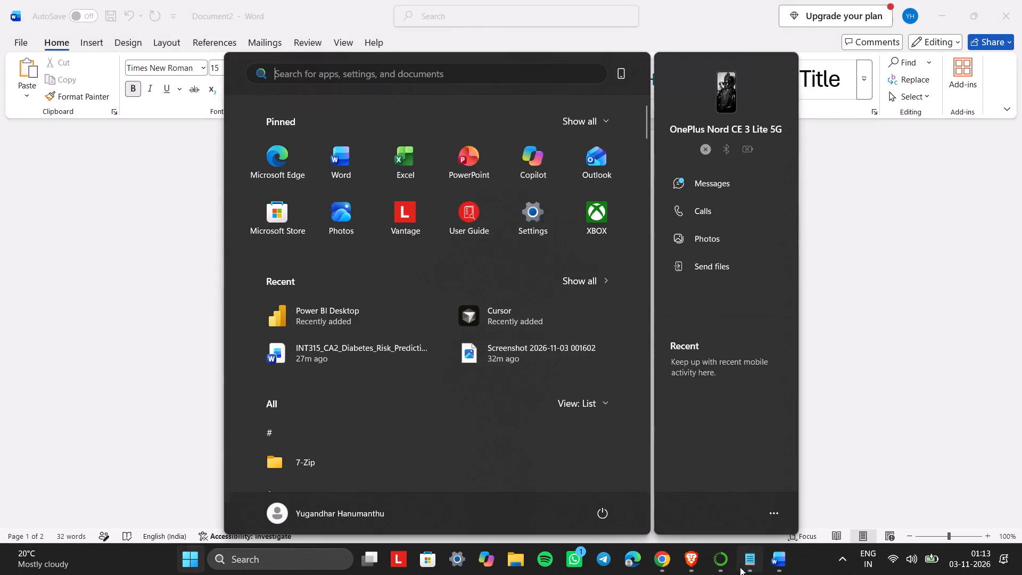
click(557, 382)
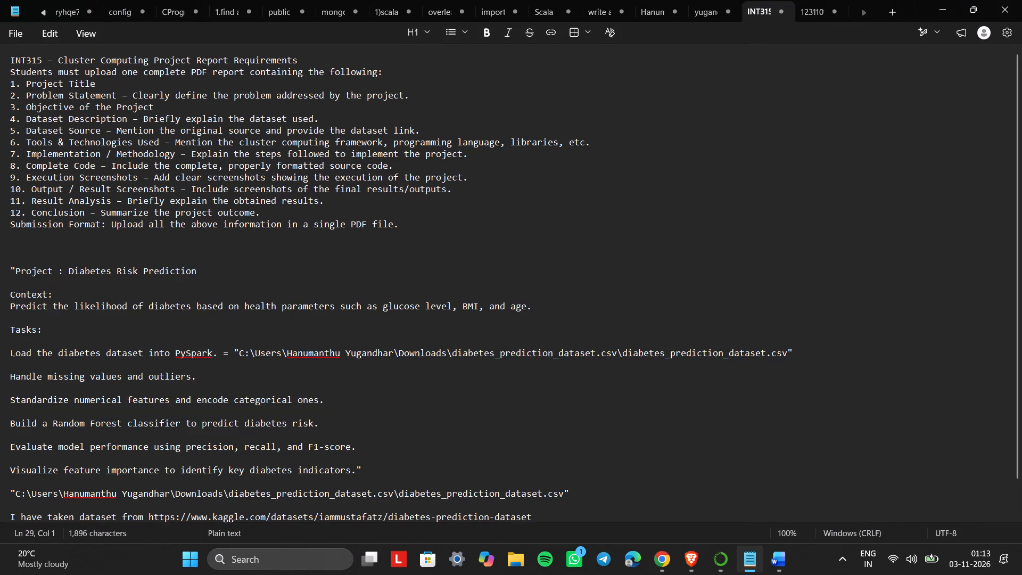
key(alt+Tab)
key(alt+Tab)
key(alt+Tab)
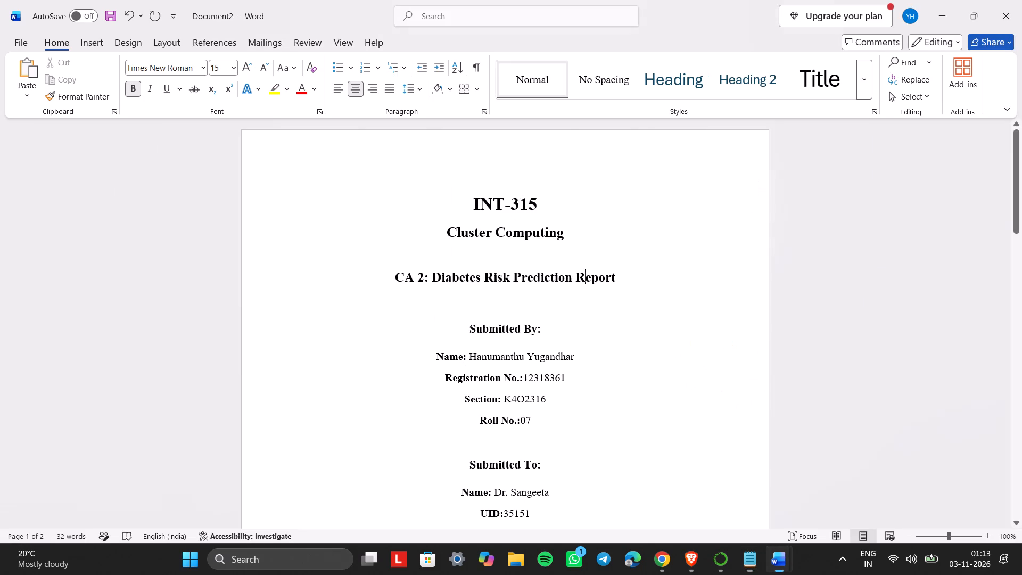
Delete the trailing 2316 from the section code under Submitted By.
scroll(542, 405, down, 1)
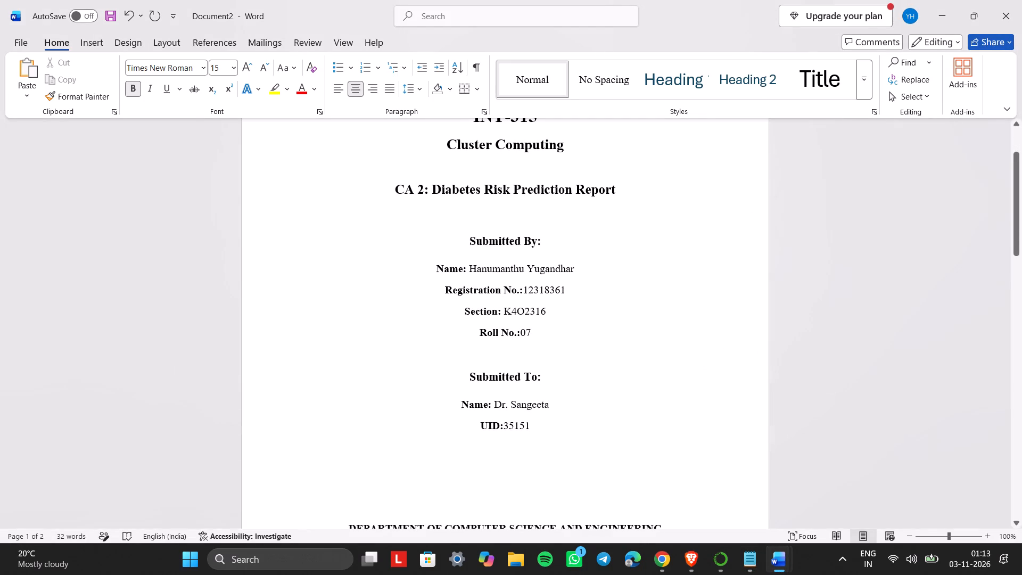
click(547, 311)
key(BackSpace)
key(BackSpace)
key(BackSpace)
key(BackSpace)
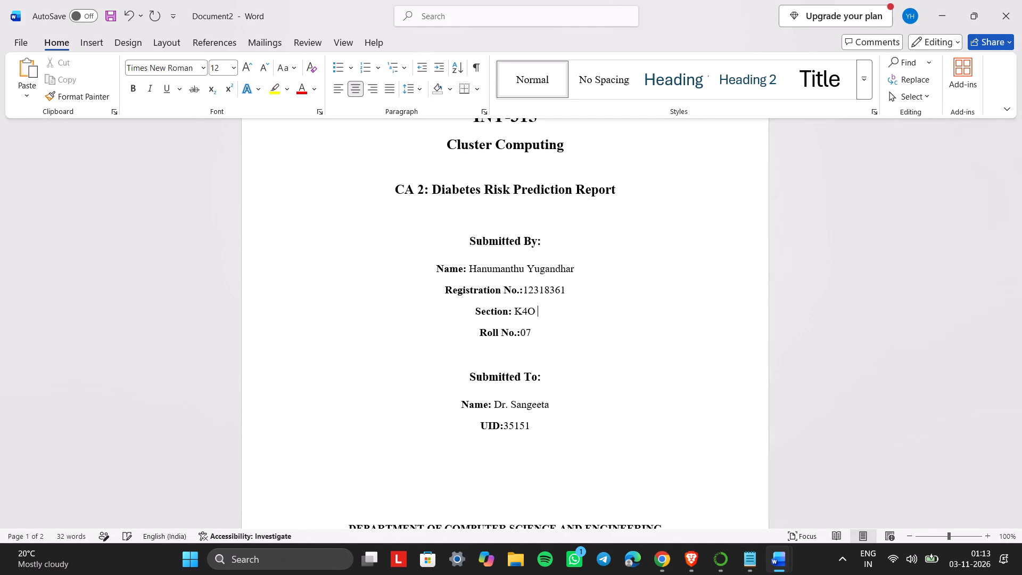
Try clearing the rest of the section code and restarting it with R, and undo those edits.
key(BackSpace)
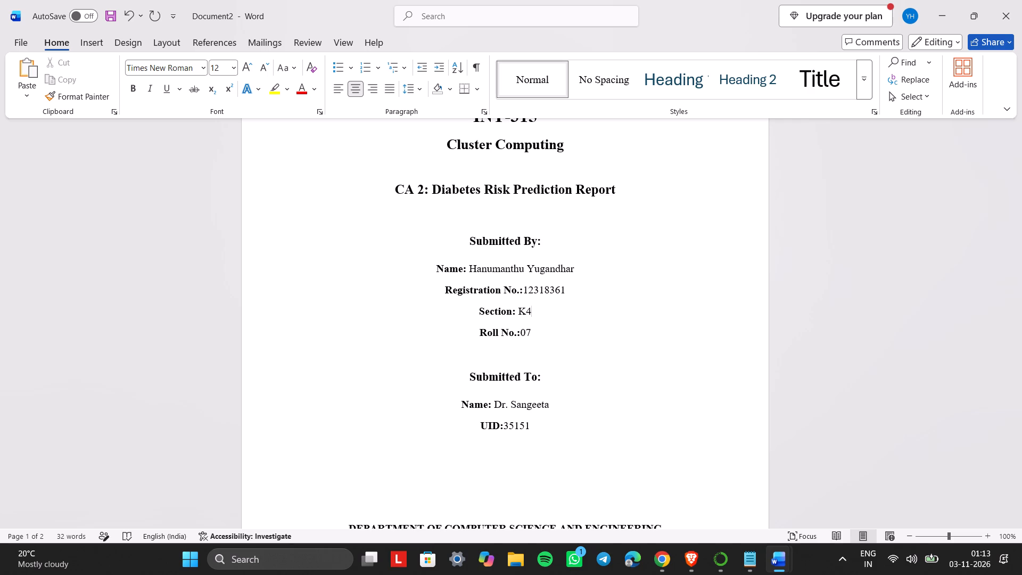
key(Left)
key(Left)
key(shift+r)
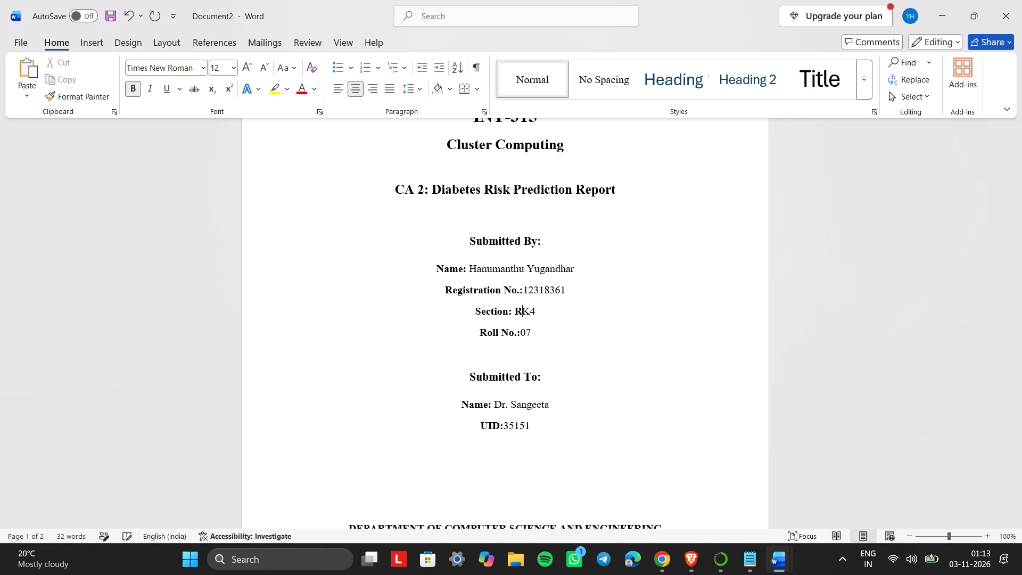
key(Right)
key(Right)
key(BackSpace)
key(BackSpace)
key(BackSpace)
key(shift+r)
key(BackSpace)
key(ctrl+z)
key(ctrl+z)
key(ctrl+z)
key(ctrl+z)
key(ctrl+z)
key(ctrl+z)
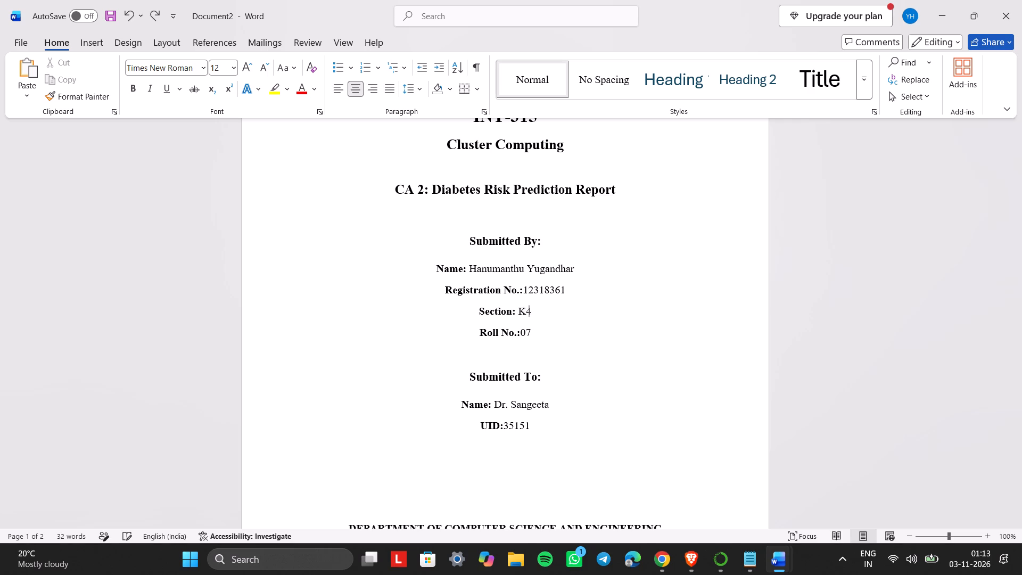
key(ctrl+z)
Replace the section code under Submitted By with K4M2309, and update the roll number and the instructor's name on the title page.
key(shift+r)
key(k)
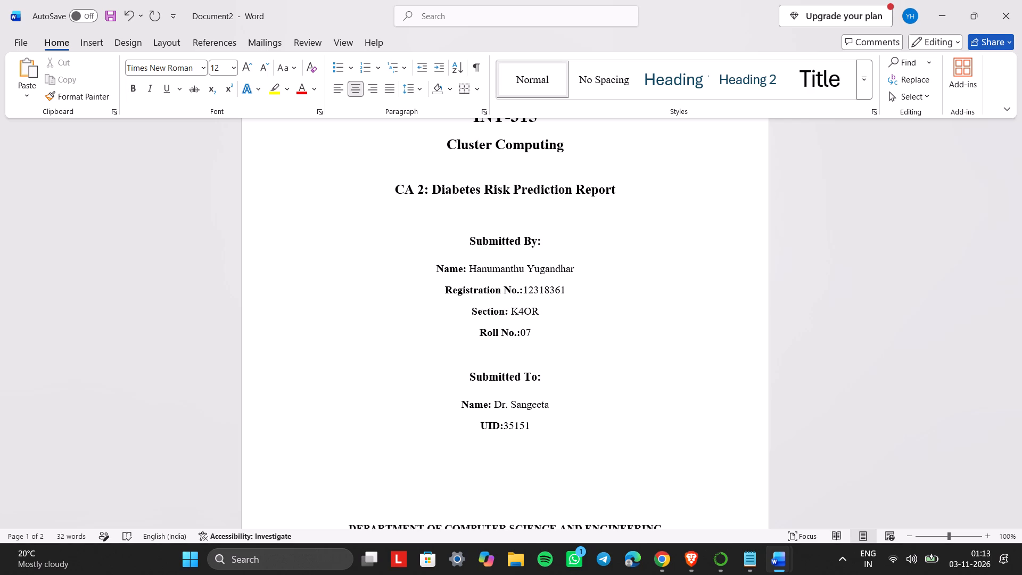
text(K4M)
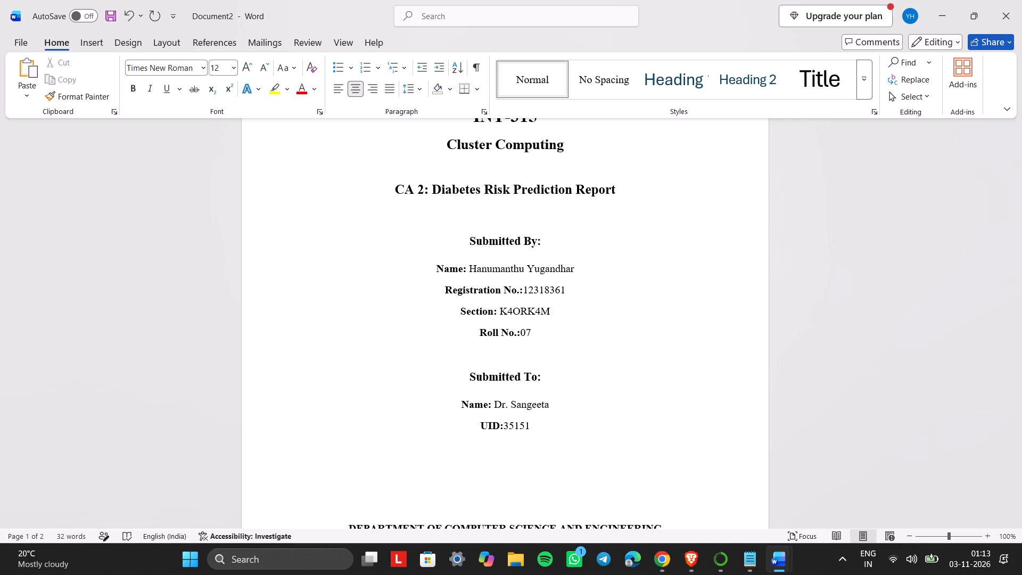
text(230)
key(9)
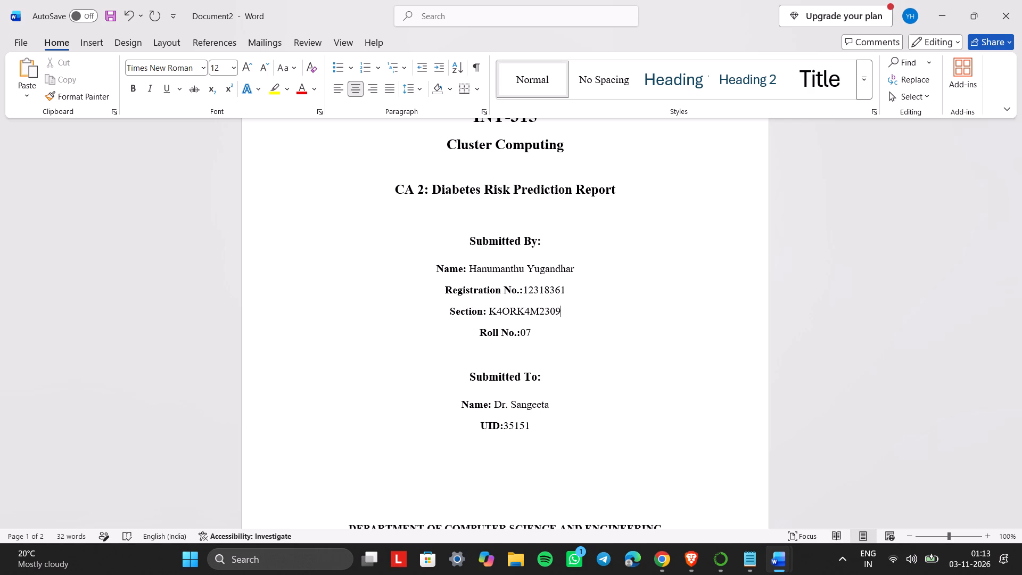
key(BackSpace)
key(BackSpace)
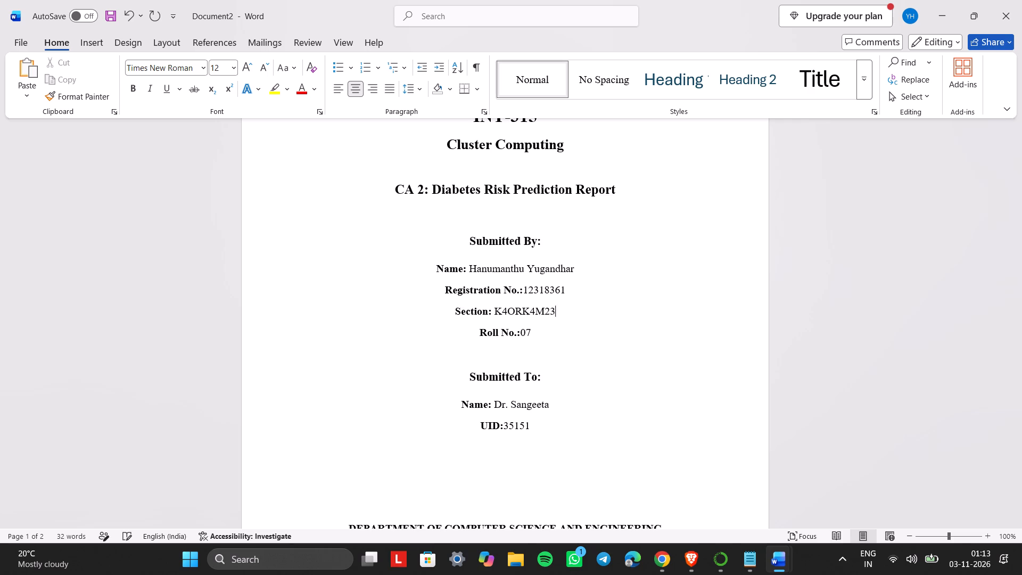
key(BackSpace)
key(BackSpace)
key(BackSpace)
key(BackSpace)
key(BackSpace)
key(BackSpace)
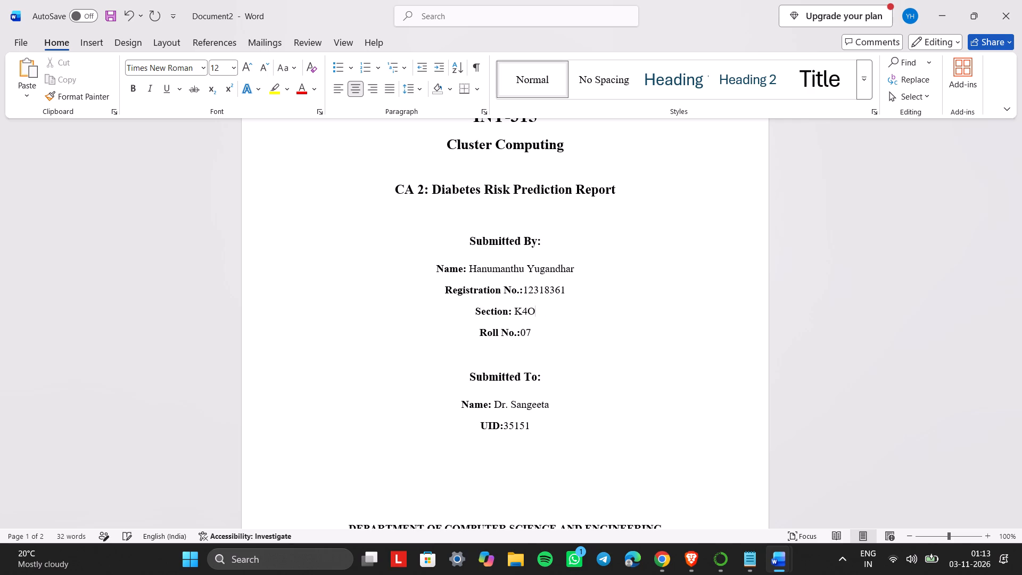
Correct the section code under Submitted By so that it reads K4M2309.
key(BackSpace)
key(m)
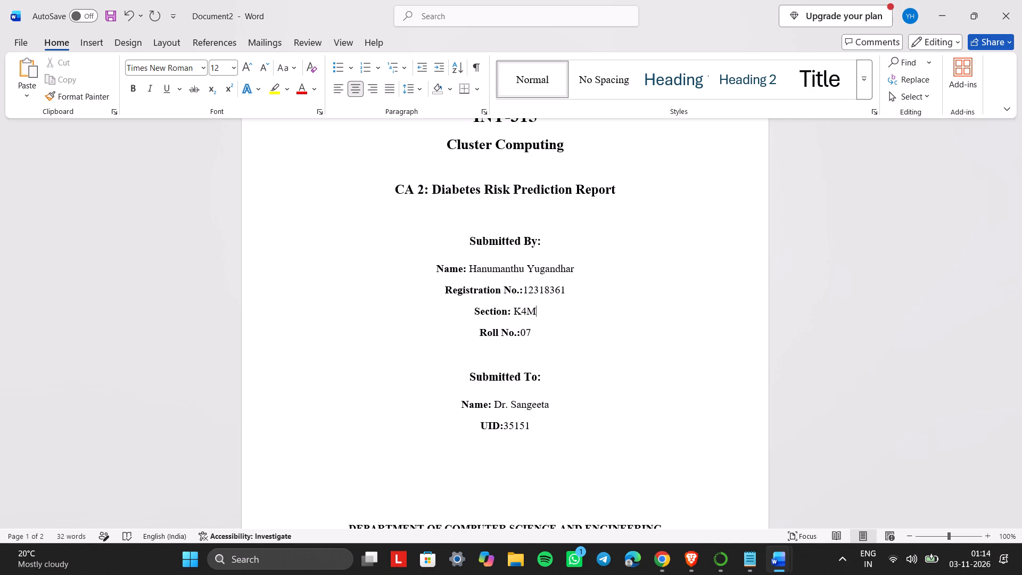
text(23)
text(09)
Replace the roll number under Submitted By with the student's correct roll number.
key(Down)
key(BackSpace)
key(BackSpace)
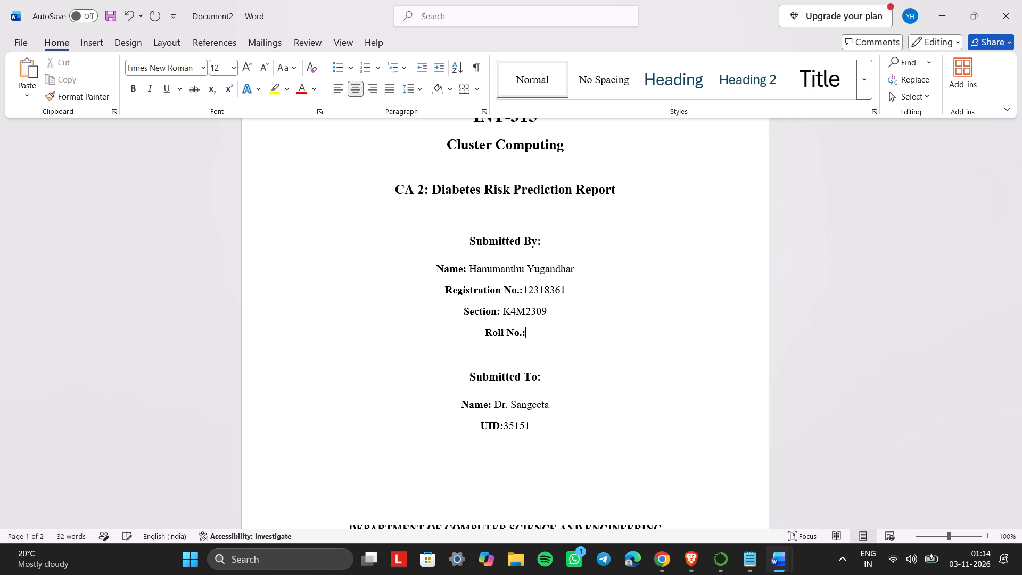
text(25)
Replace the instructor's name under Submitted To with the new instructor's full name, removing the Dr. title.
click(555, 407)
key(BackSpace)
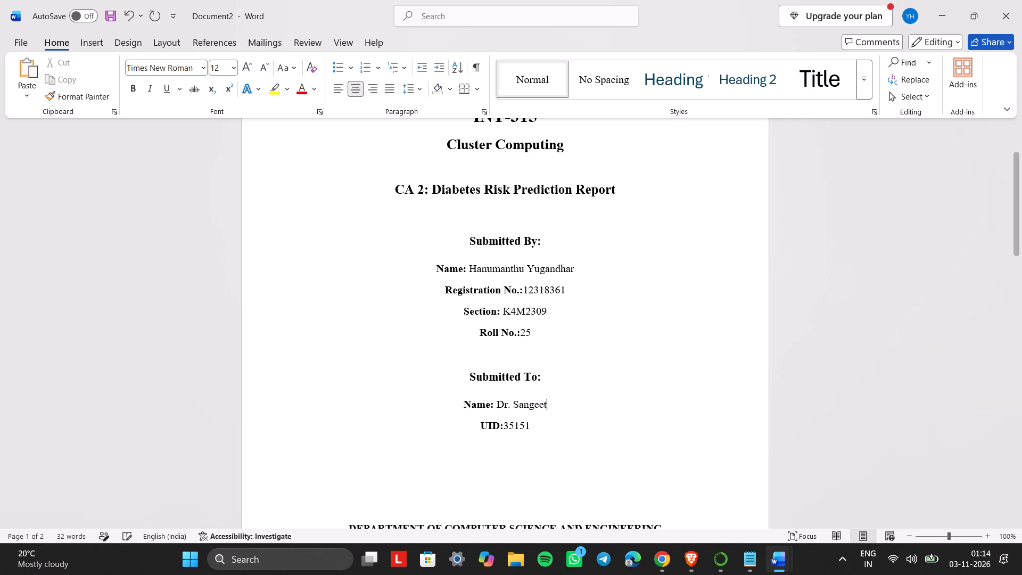
key(BackSpace)
key(BackSpace)
key(BackSpace)
key(BackSpace)
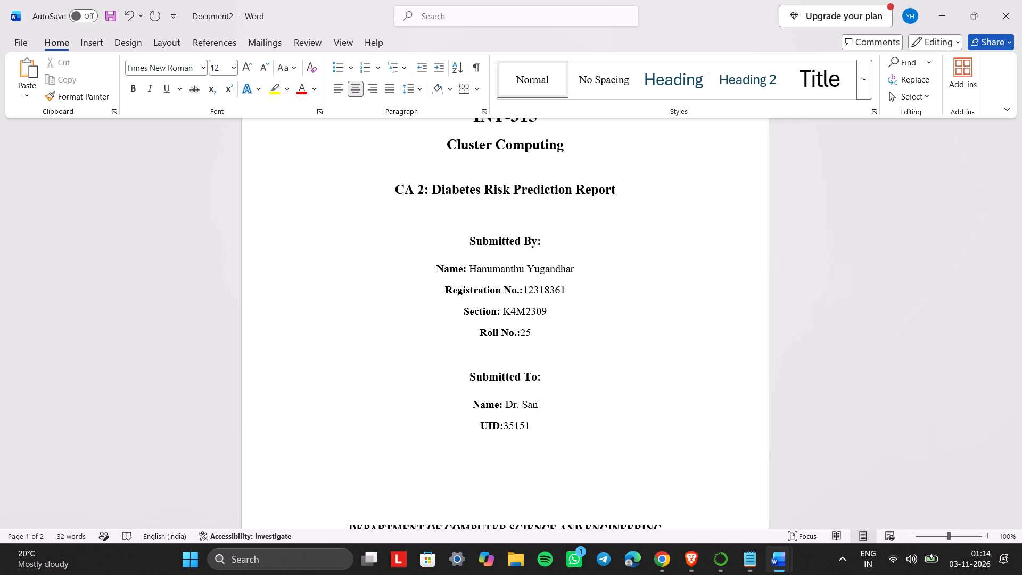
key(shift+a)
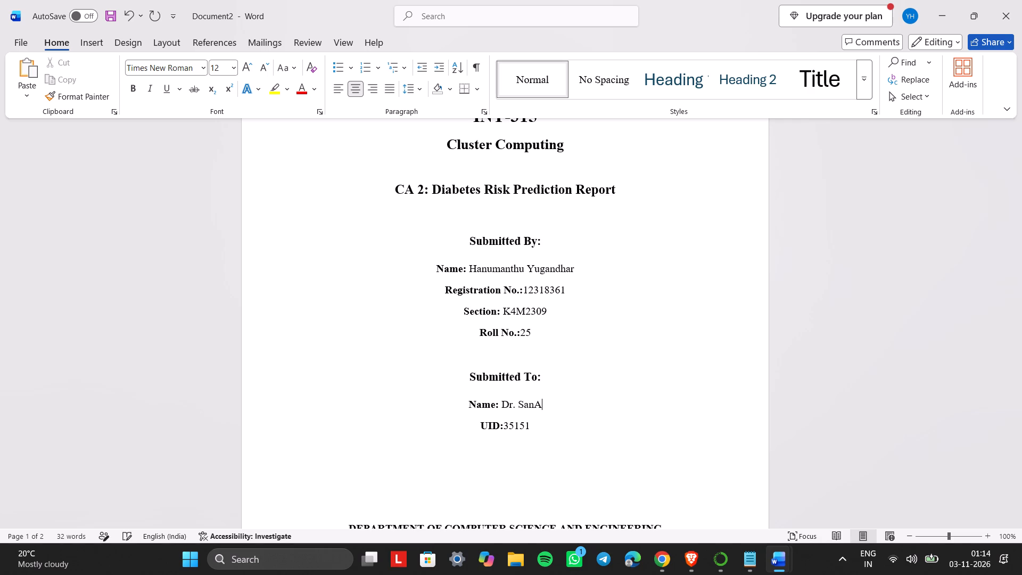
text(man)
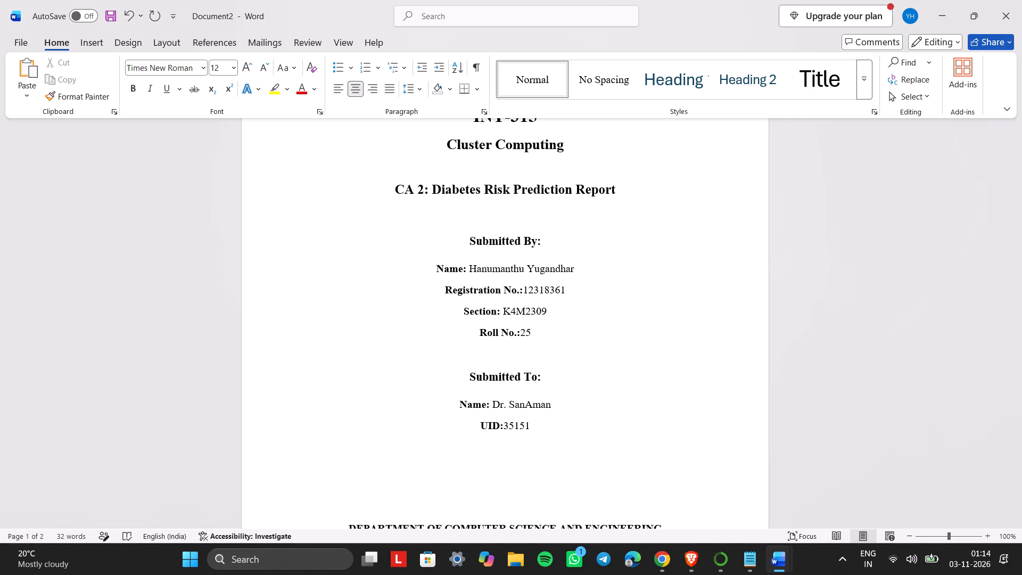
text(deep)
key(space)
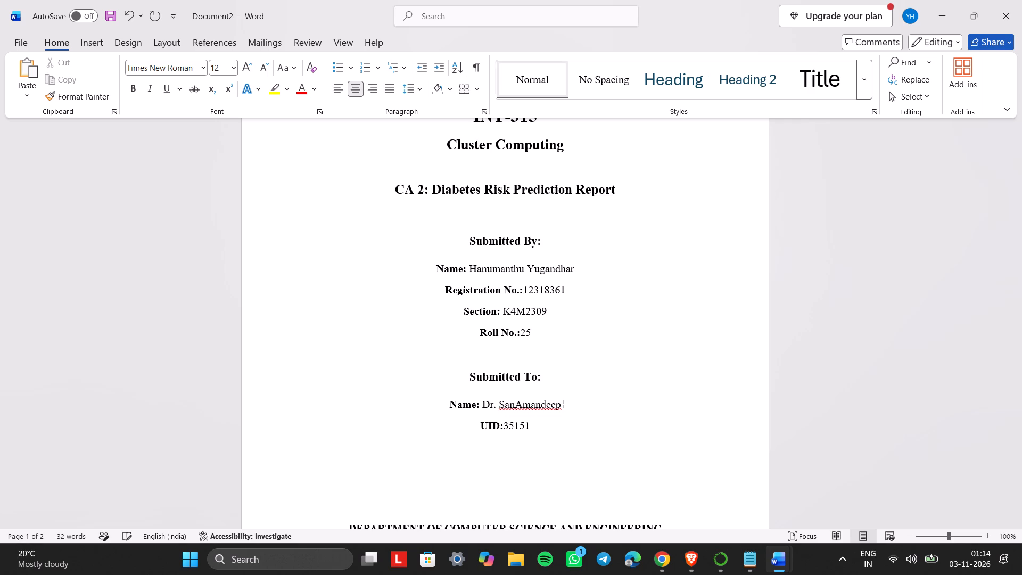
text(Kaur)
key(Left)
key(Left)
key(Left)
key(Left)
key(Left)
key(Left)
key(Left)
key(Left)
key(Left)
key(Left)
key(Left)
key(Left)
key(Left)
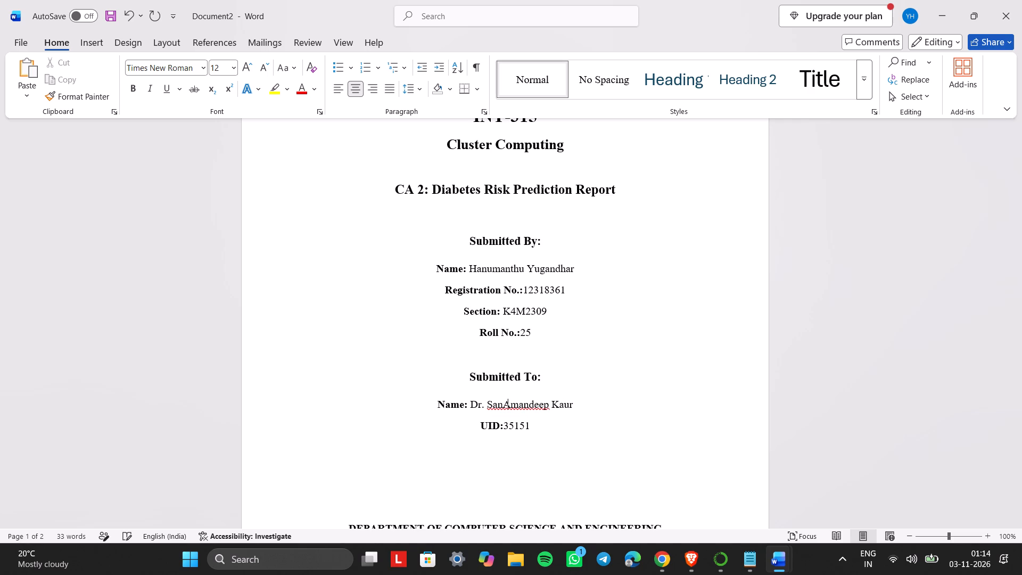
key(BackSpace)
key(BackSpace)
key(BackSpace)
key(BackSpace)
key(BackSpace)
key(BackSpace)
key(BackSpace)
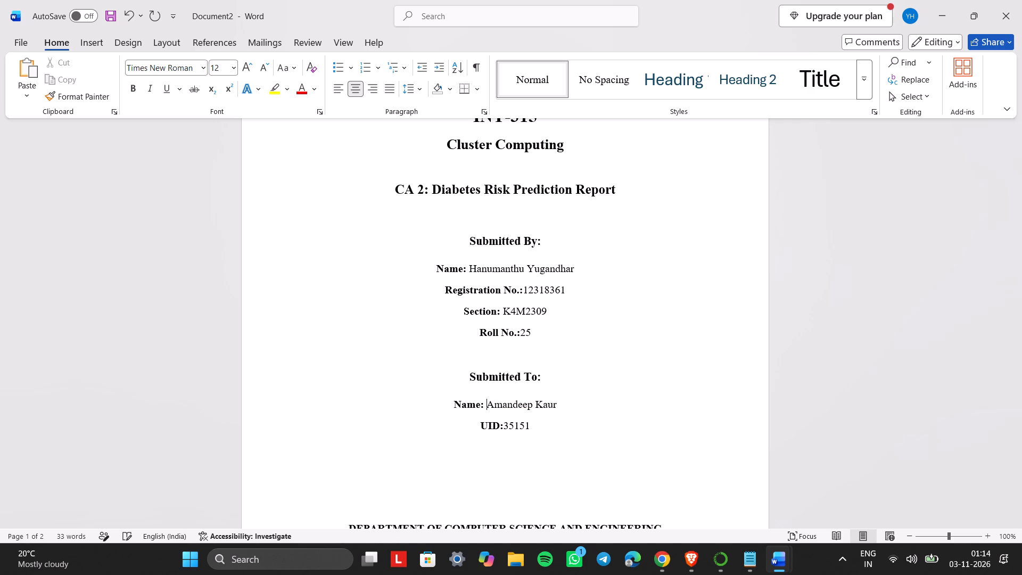
Start editing the instructor's UID under Submitted To at the end of the number.
click(542, 432)
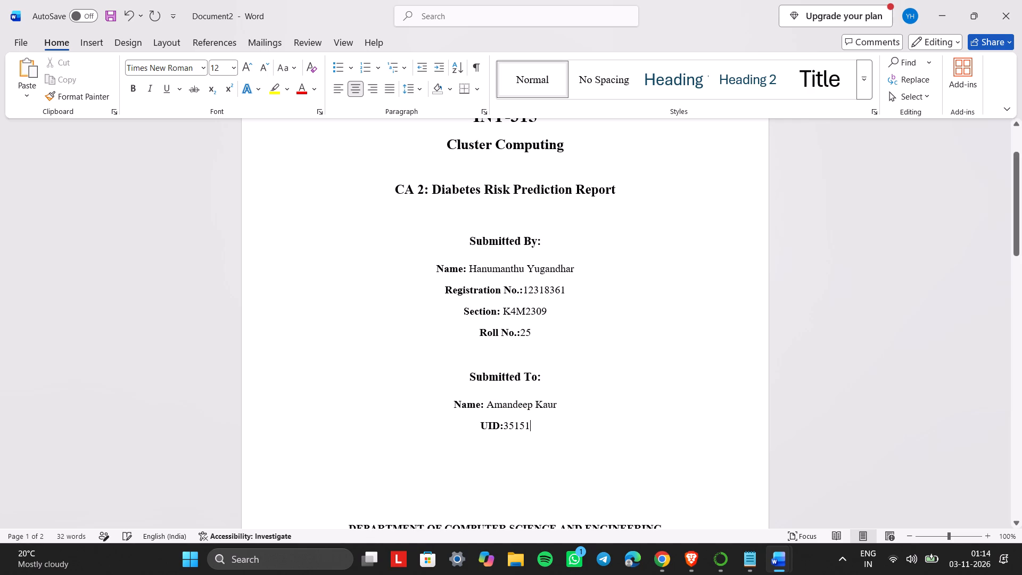
Replace the UID under Submitted To with the new instructor's UID.
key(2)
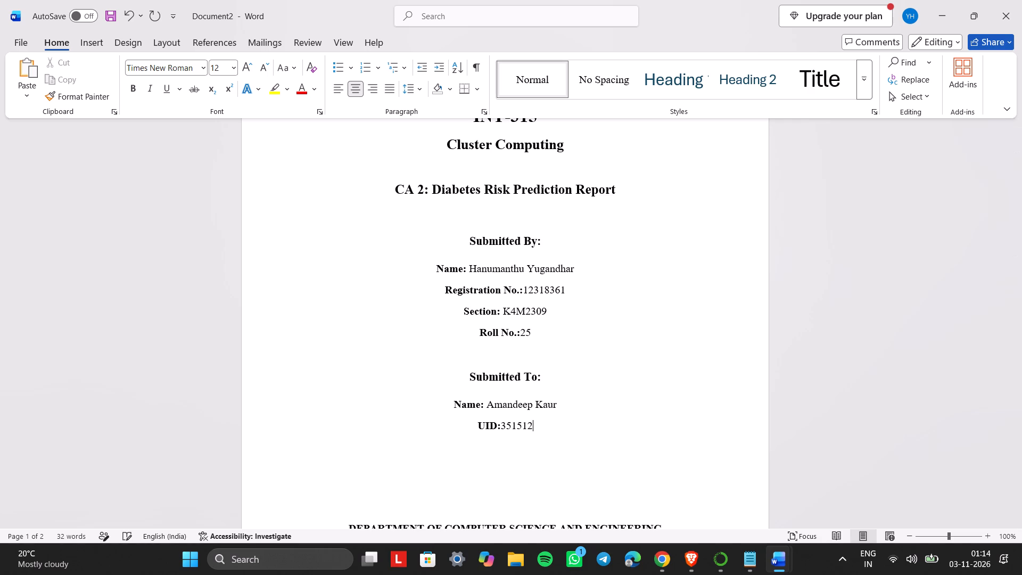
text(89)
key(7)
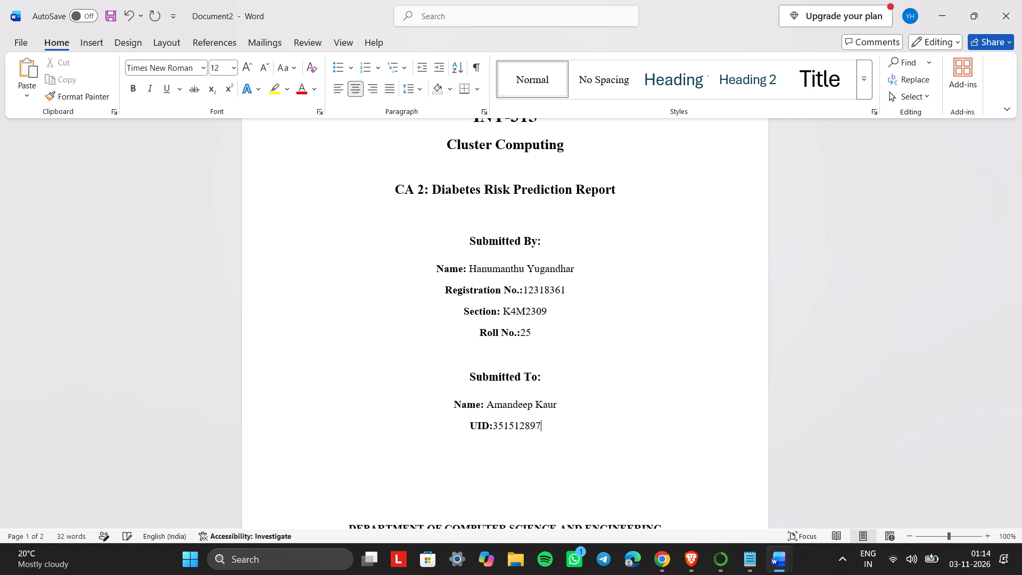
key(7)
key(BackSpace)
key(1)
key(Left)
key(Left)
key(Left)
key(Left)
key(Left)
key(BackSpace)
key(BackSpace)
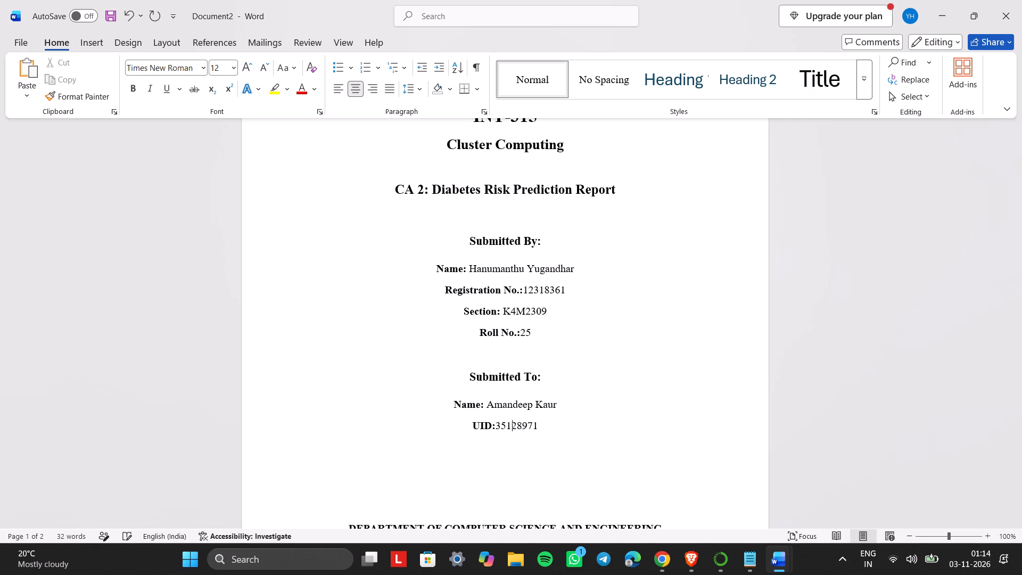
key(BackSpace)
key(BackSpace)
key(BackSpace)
Review the new title page, compare it with the title page of the PSY293 document, and close that document.
click(568, 406)
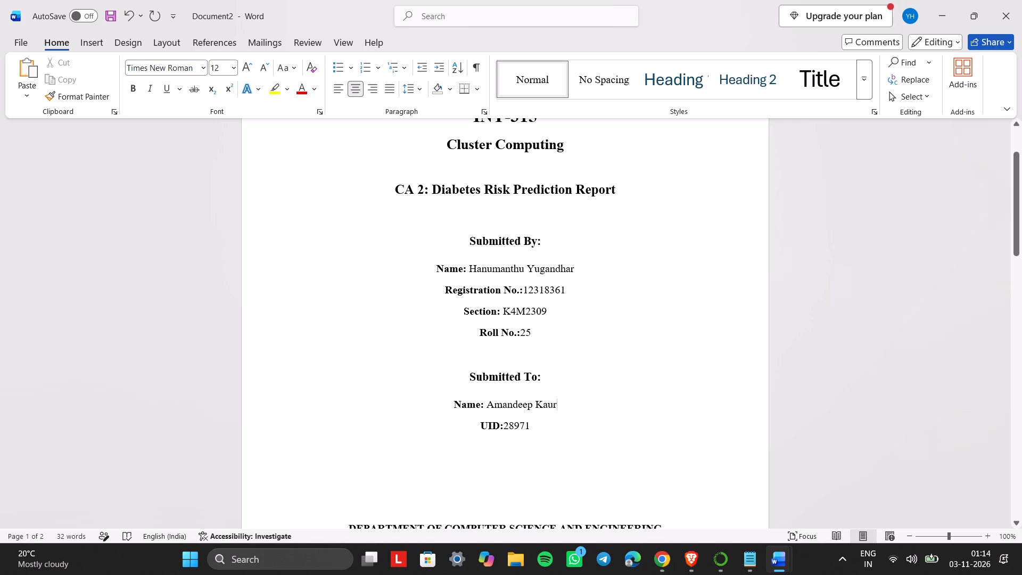
scroll(543, 330, down, 1)
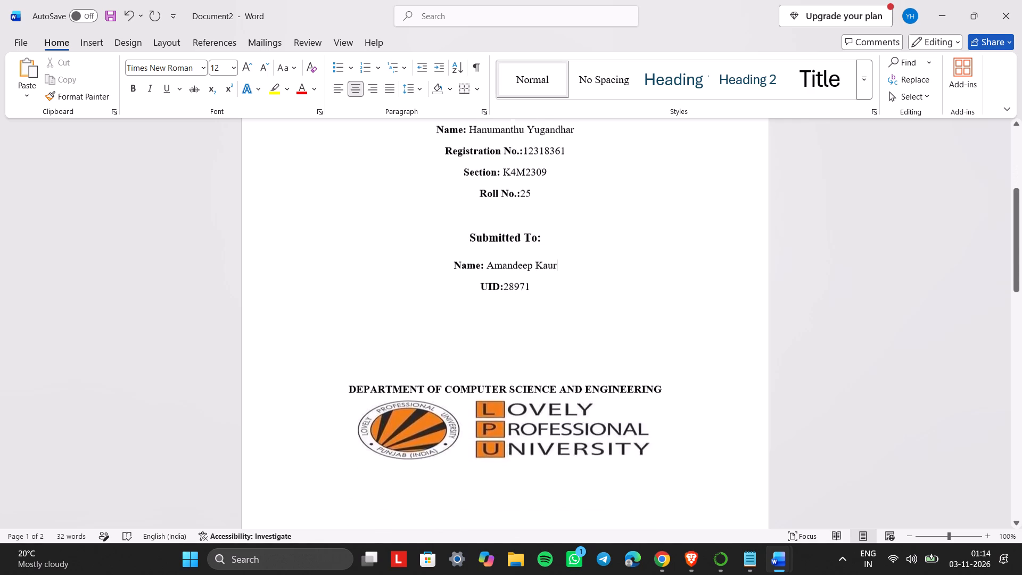
scroll(543, 330, up, 3)
scroll(543, 330, down, 5)
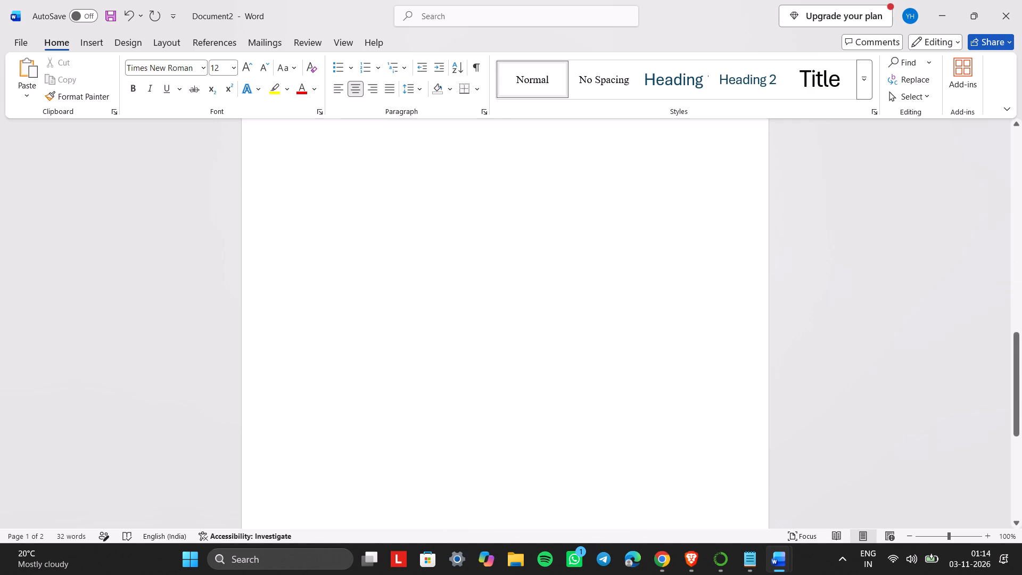
click(498, 280)
scroll(498, 280, up, 3)
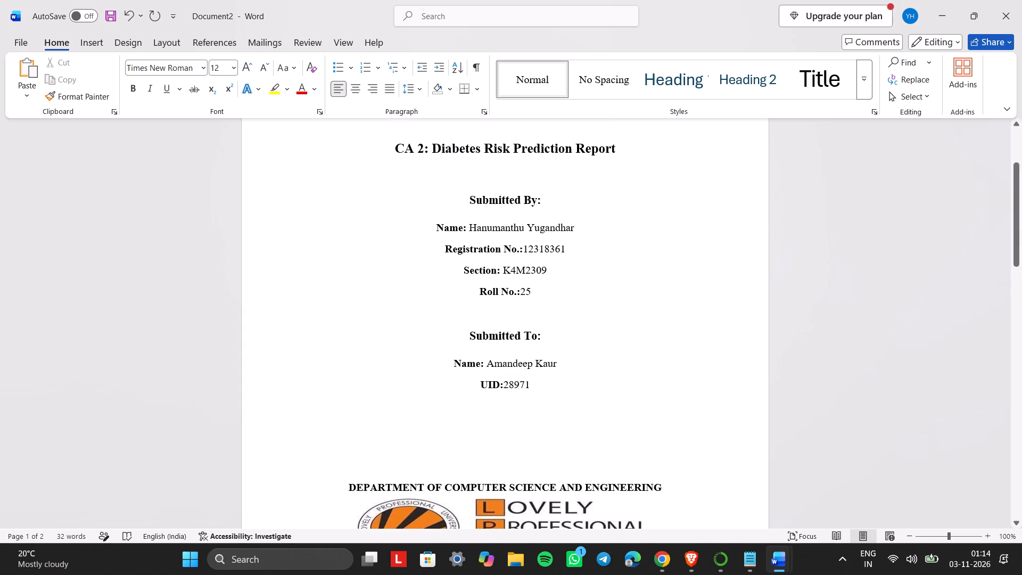
scroll(517, 311, down, 2)
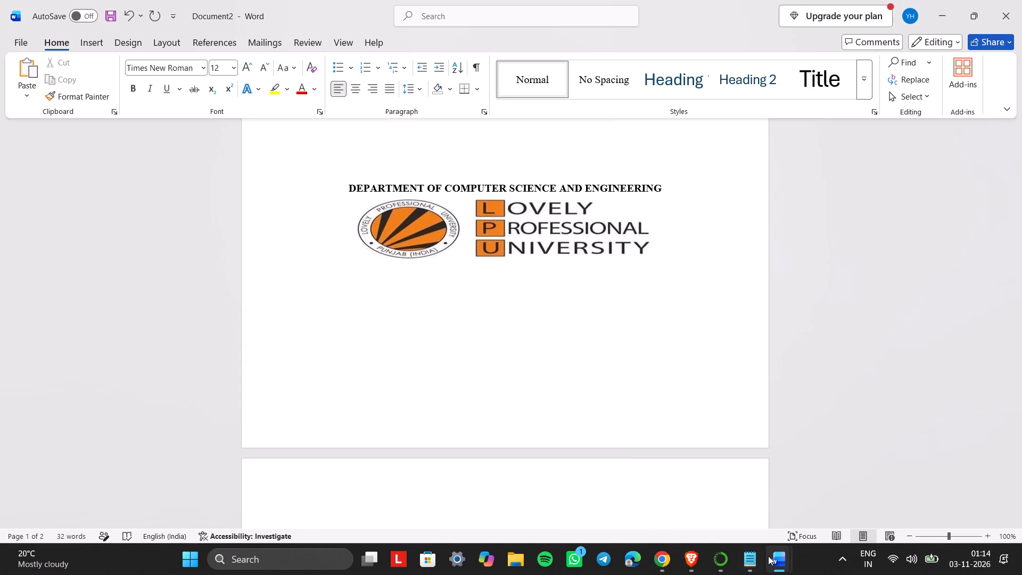
click(744, 492)
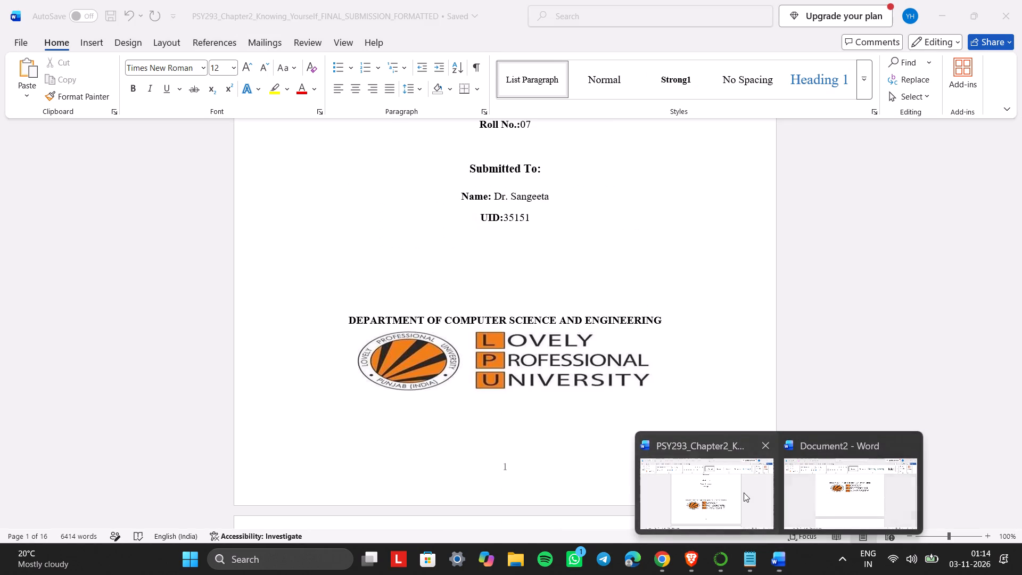
scroll(781, 347, up, 5)
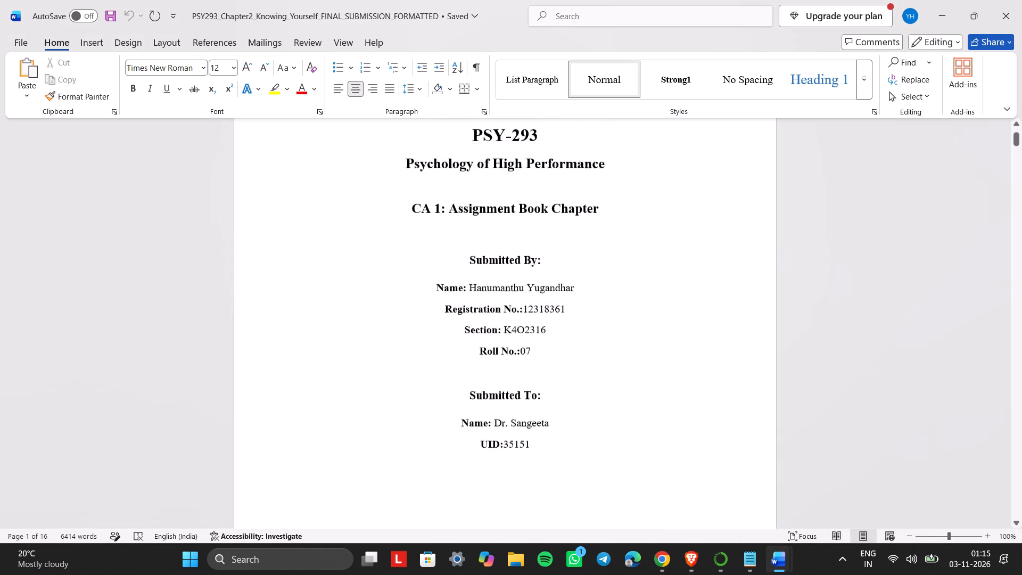
scroll(781, 347, up, 4)
click(1021, 0)
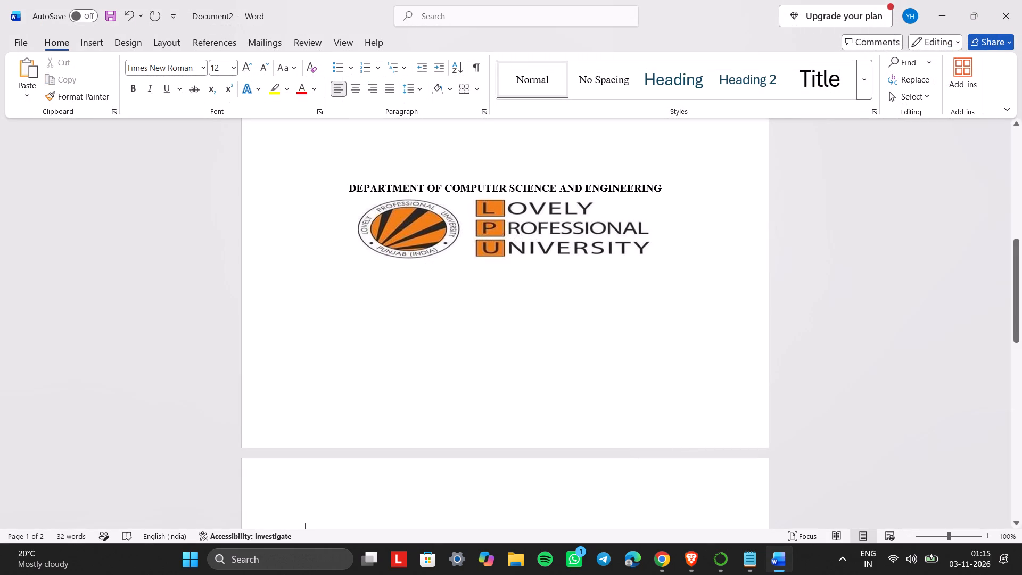
scroll(869, 440, up, 4)
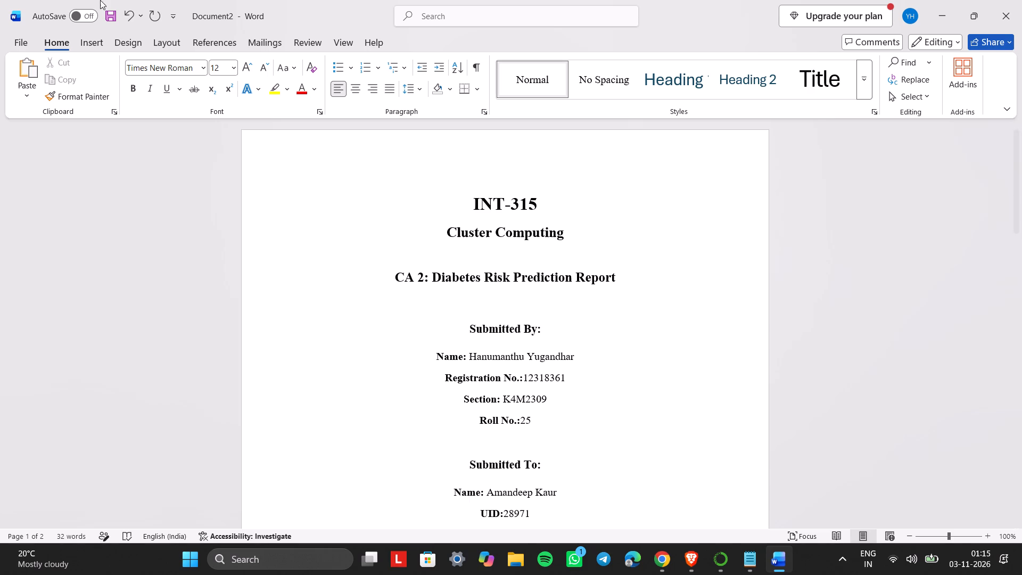
Insert a centred page number in the Plain Number 2 style at the bottom of the page.
click(81, 50)
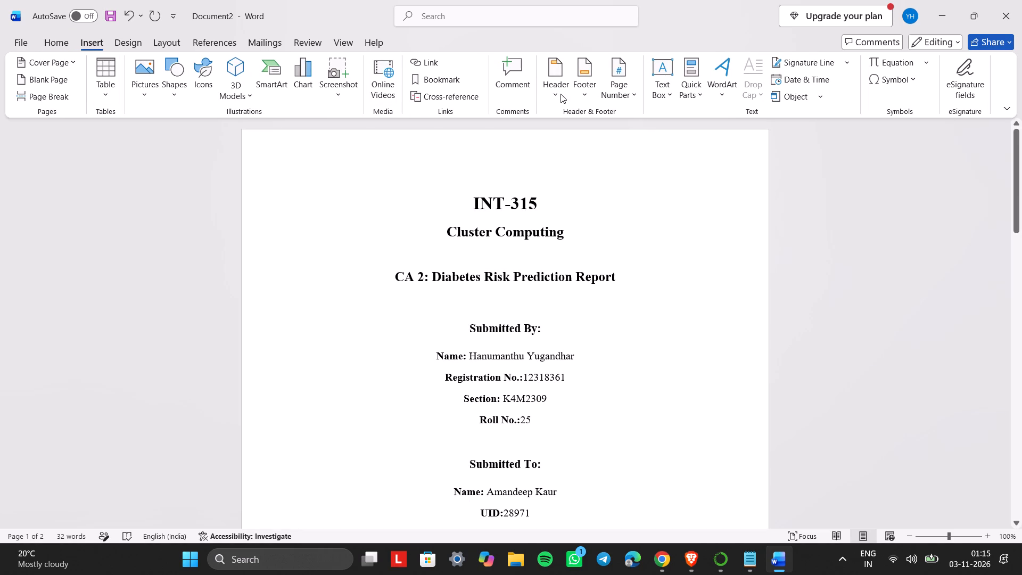
click(620, 86)
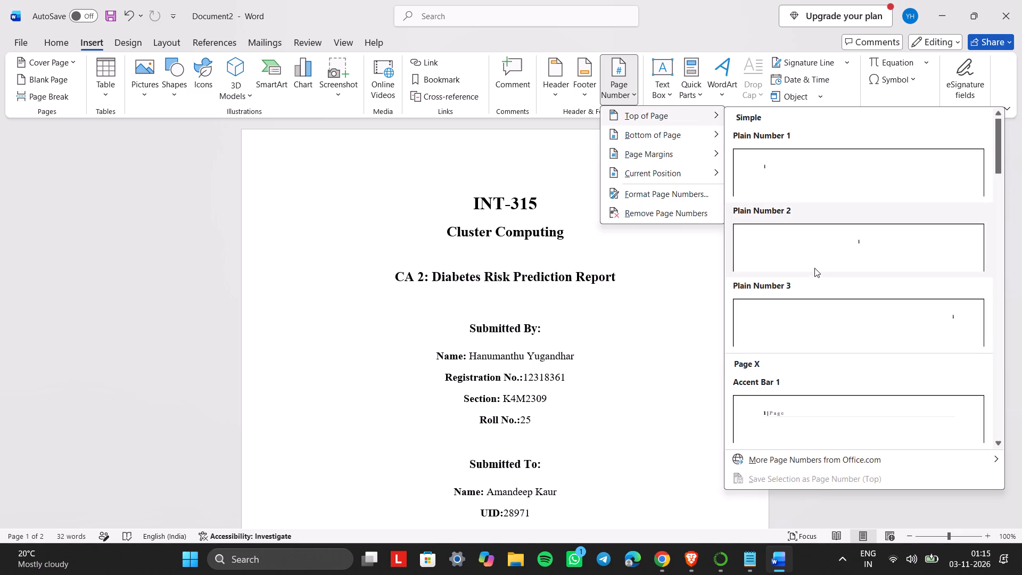
scroll(815, 269, down, 3)
scroll(815, 269, up, 3)
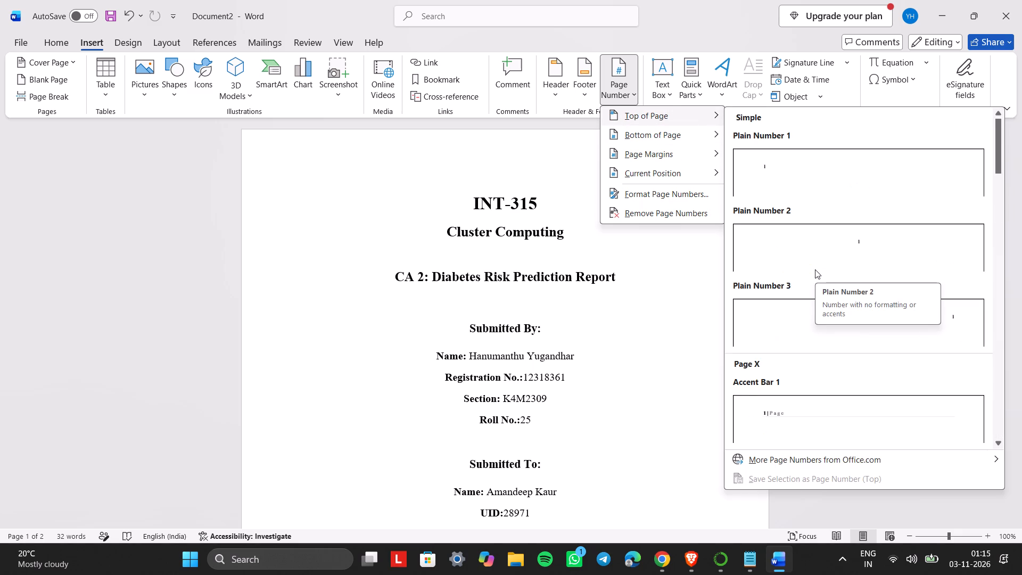
scroll(815, 269, up, 2)
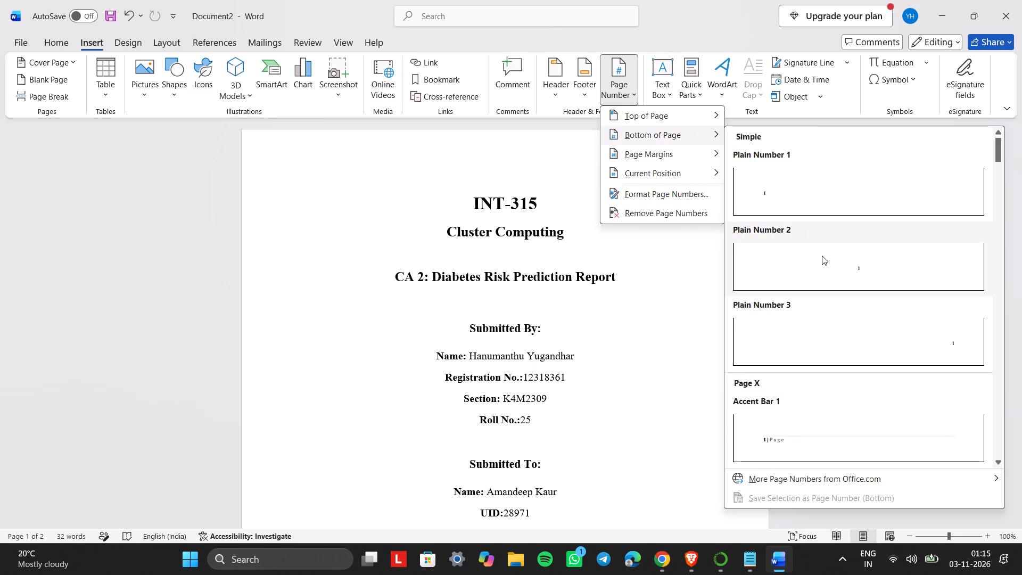
click(822, 256)
scroll(822, 256, down, 1)
scroll(822, 256, up, 4)
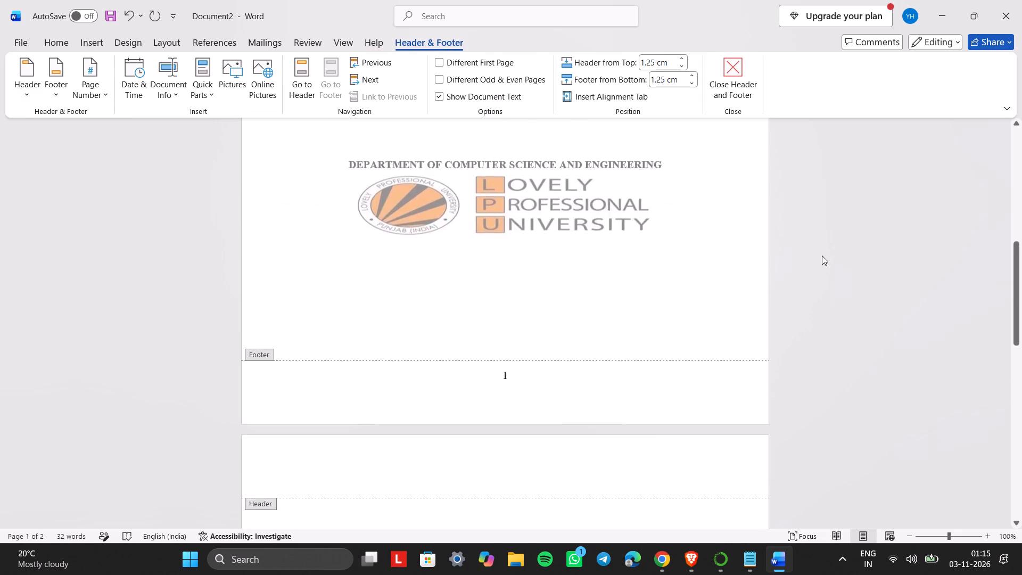
scroll(822, 256, up, 5)
scroll(822, 256, down, 4)
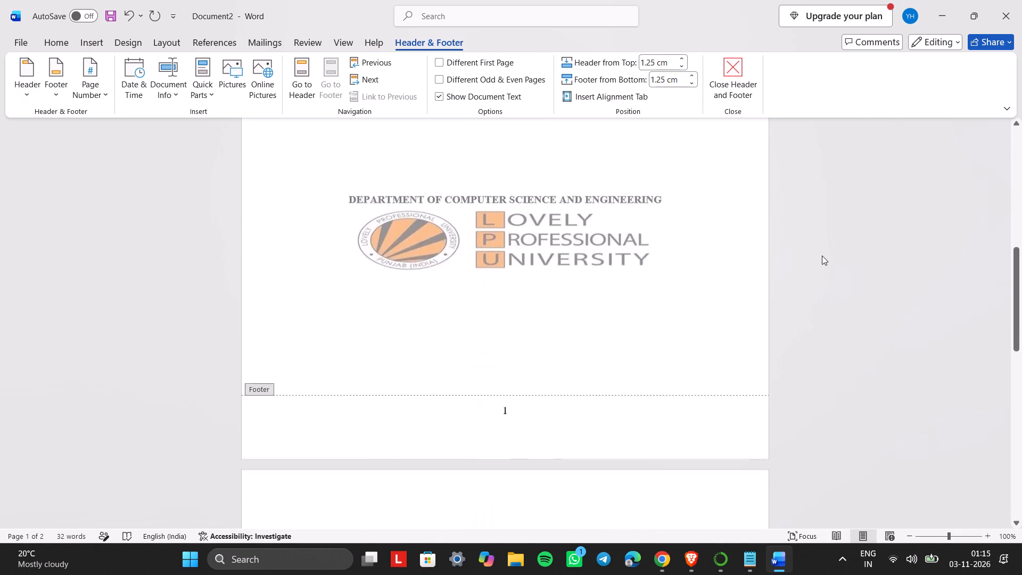
scroll(822, 256, down, 1)
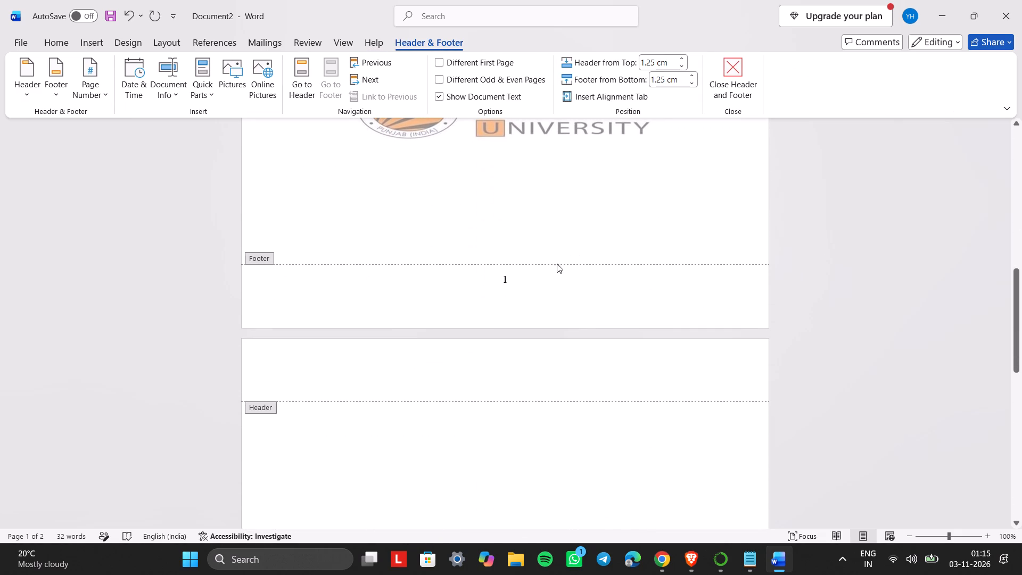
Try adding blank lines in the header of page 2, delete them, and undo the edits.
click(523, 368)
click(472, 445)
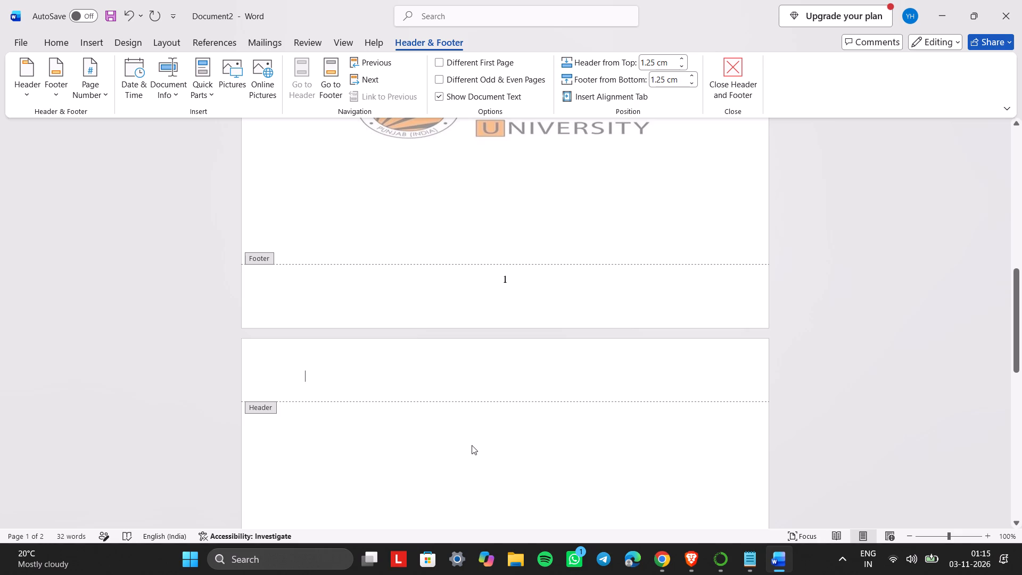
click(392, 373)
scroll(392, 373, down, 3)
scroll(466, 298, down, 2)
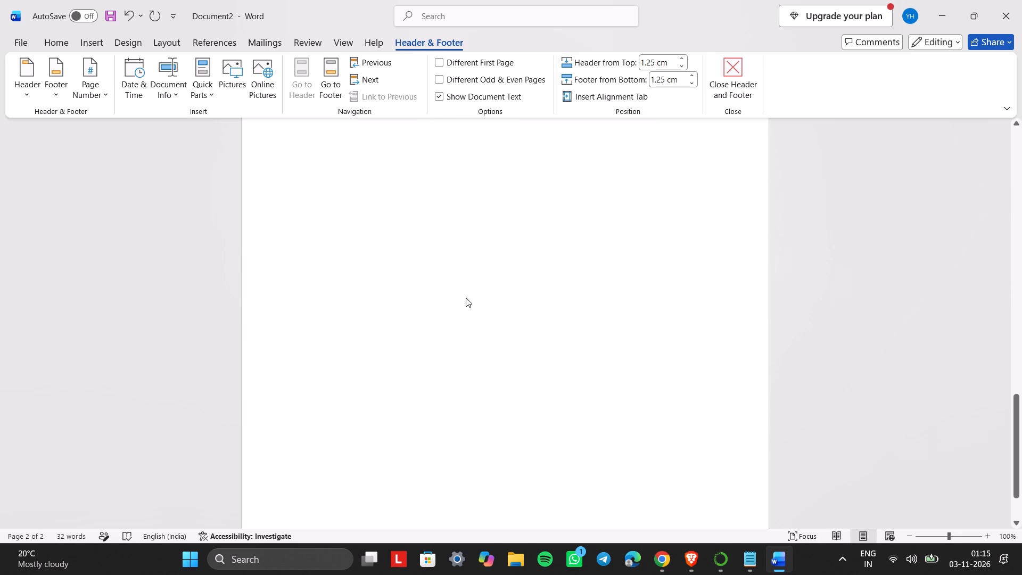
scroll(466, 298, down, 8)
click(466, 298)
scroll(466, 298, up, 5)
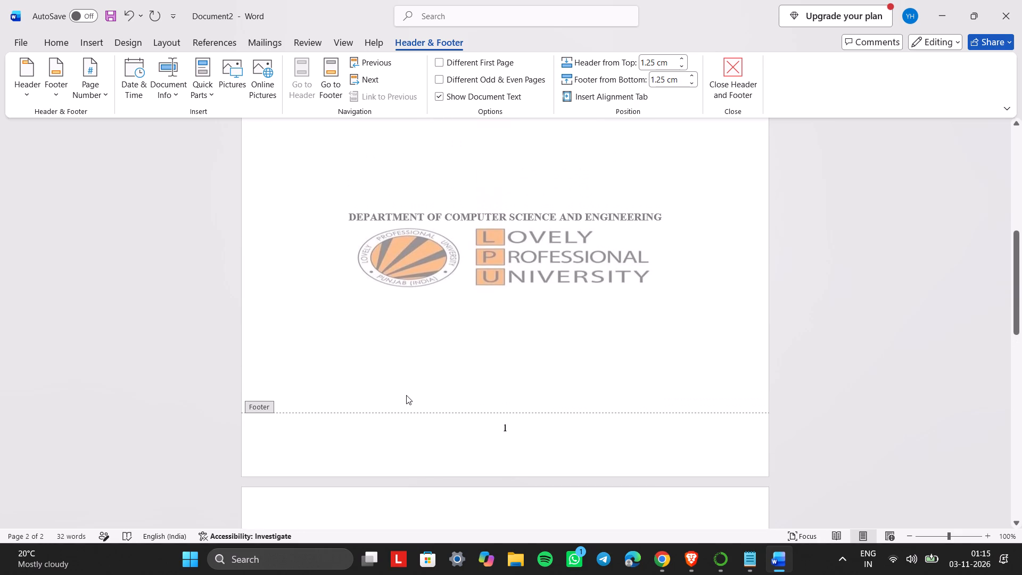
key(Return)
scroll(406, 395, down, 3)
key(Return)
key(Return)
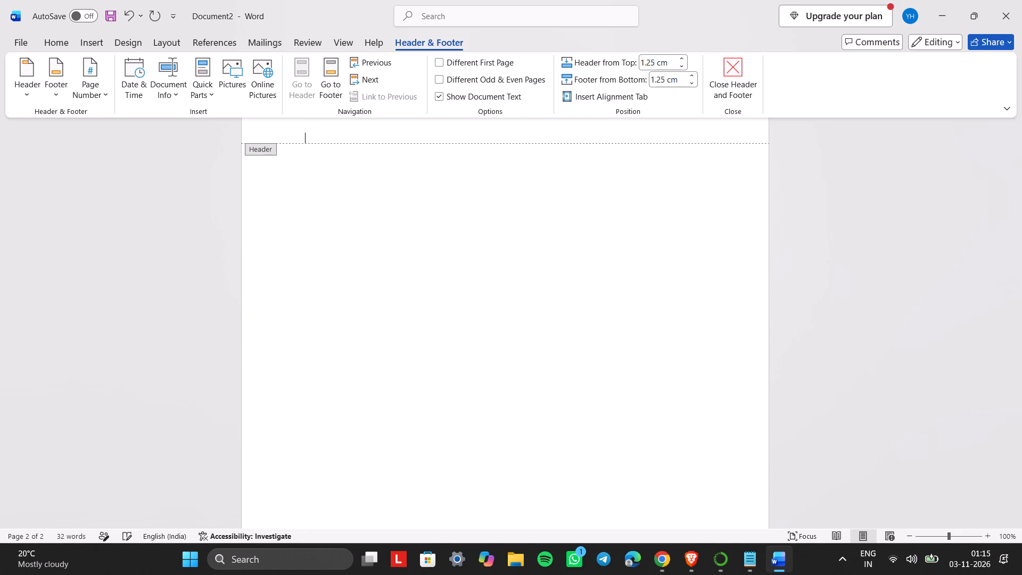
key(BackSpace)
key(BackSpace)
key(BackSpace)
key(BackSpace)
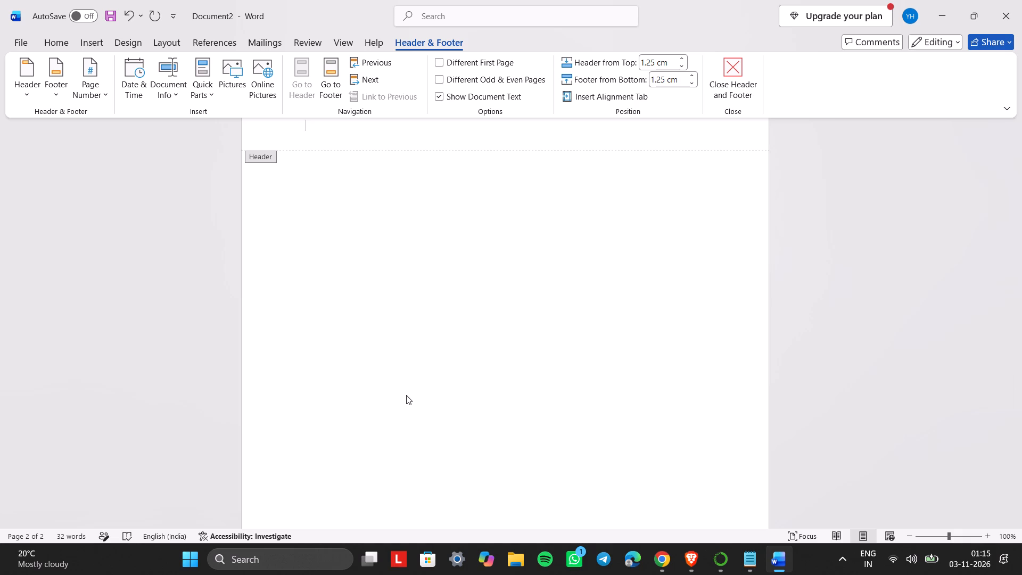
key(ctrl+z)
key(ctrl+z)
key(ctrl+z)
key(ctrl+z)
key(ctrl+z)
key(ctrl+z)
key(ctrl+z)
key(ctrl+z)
Remove the page numbers from the document and check the header and footer areas of the title page.
click(86, 47)
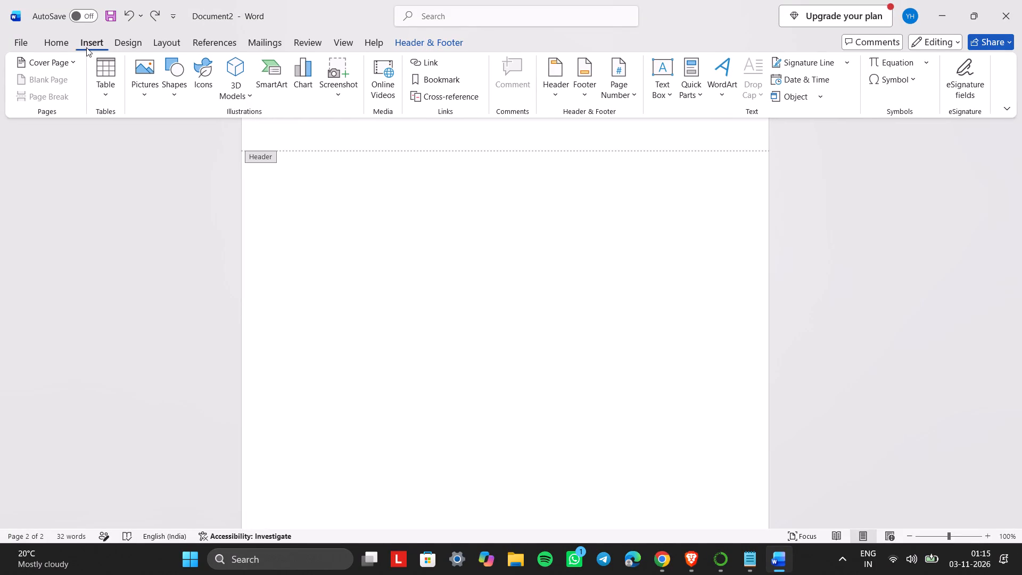
click(607, 95)
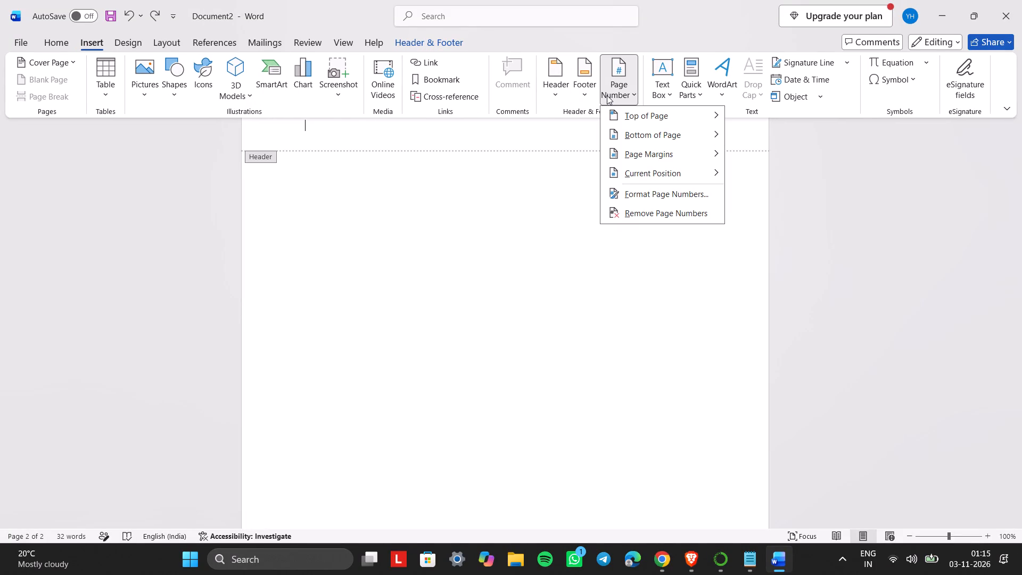
click(633, 209)
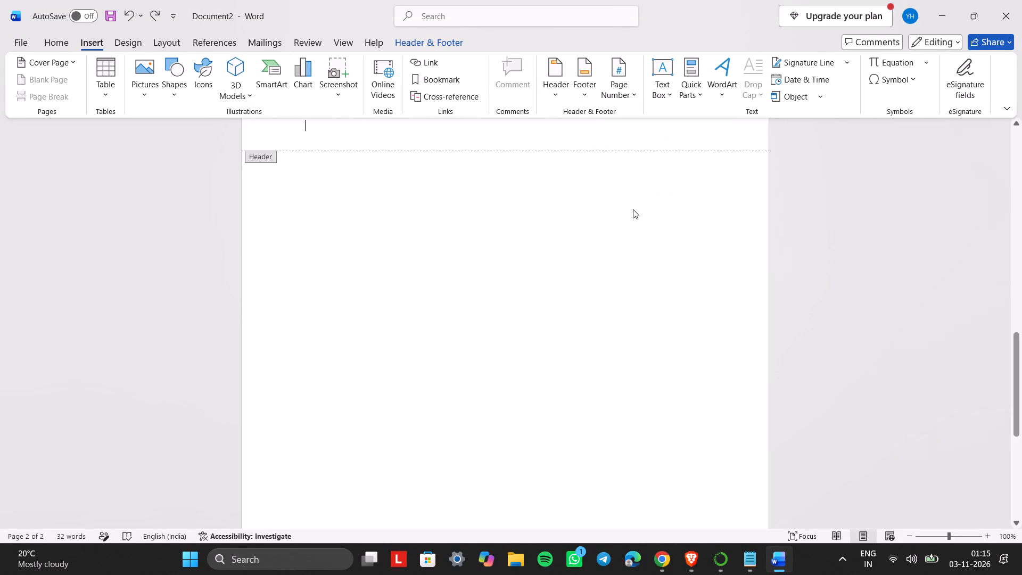
scroll(527, 200, up, 2)
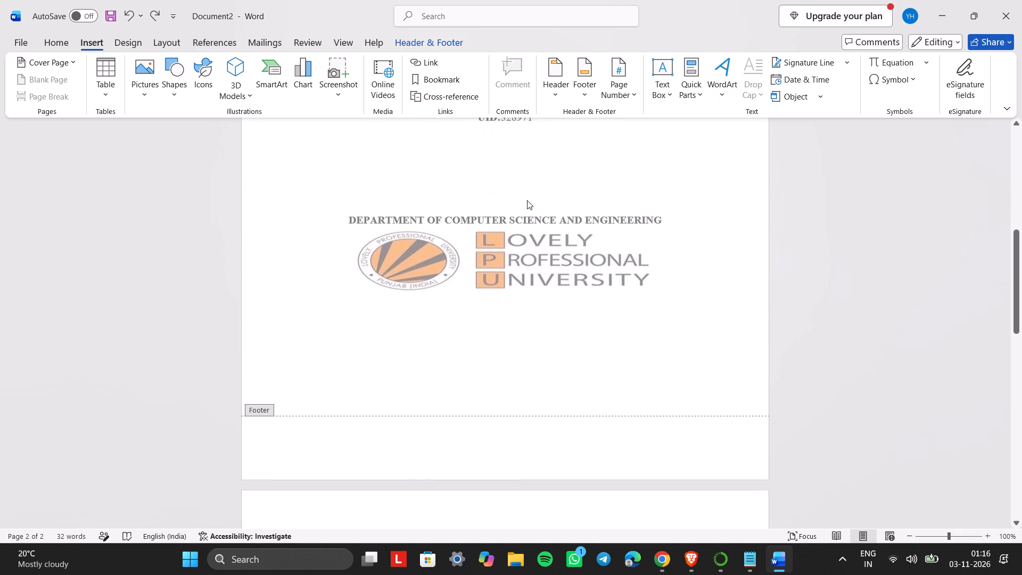
scroll(475, 357, up, 6)
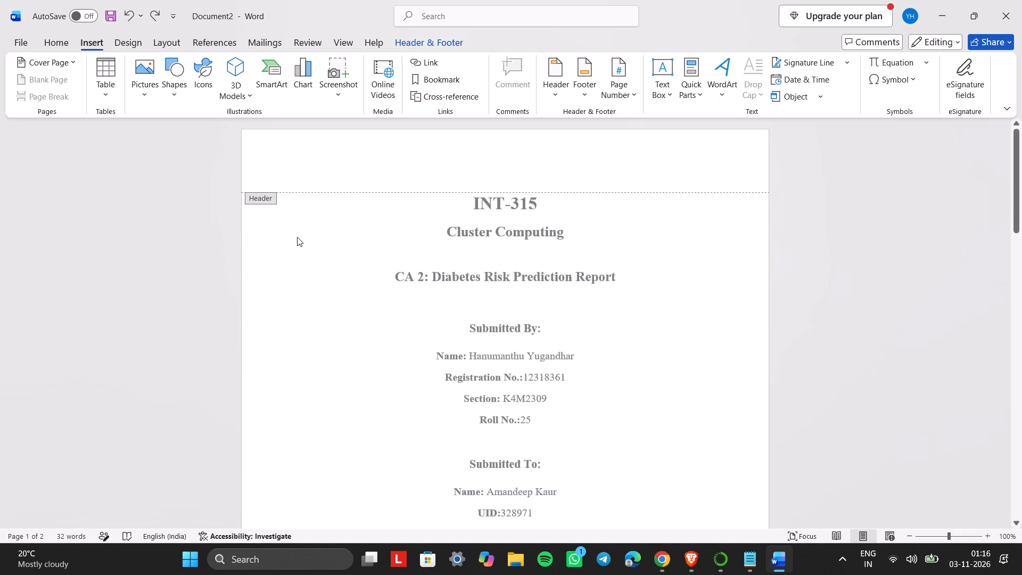
right_click(261, 201)
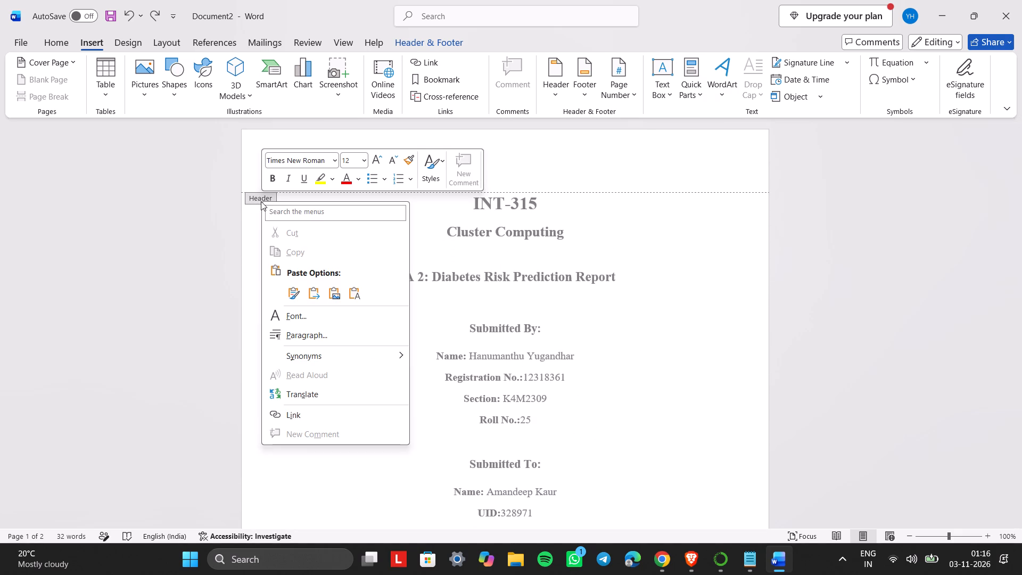
Try deleting any leftover content in the title page's header, and return to the document body by closing header and footer editing.
click(221, 203)
click(221, 203)
key(BackSpace)
key(BackSpace)
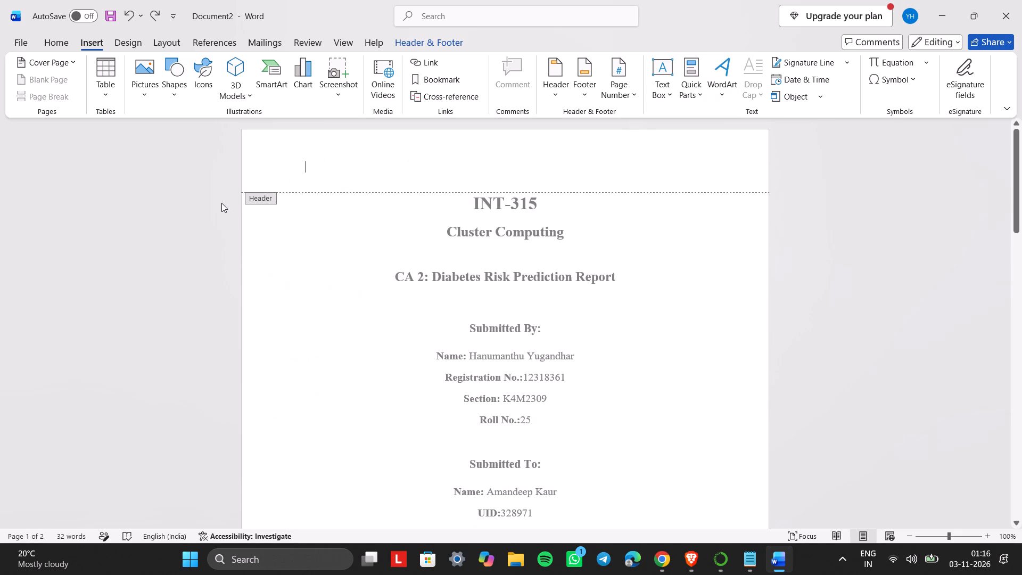
key(BackSpace)
click(180, 172)
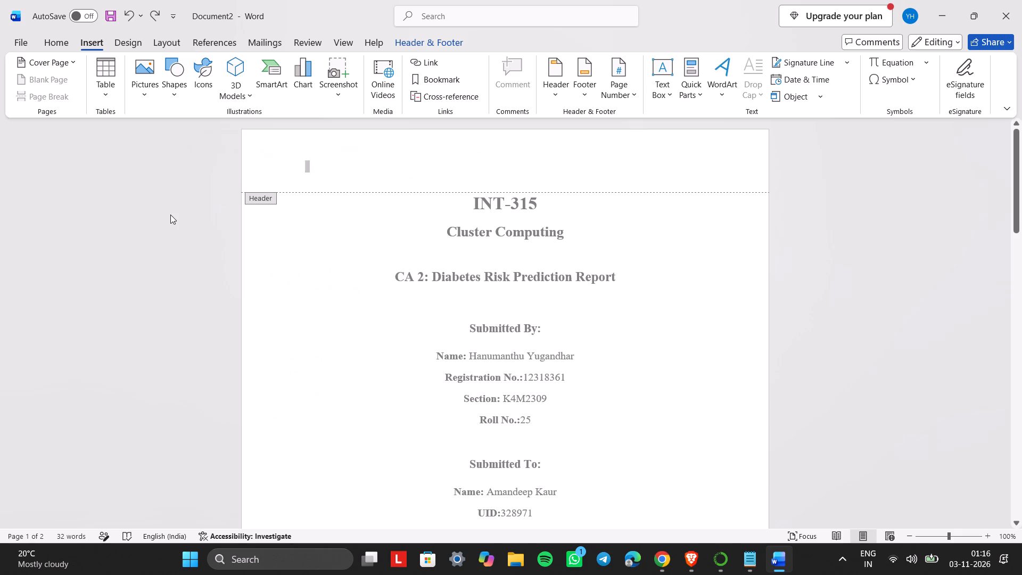
click(170, 215)
click(427, 51)
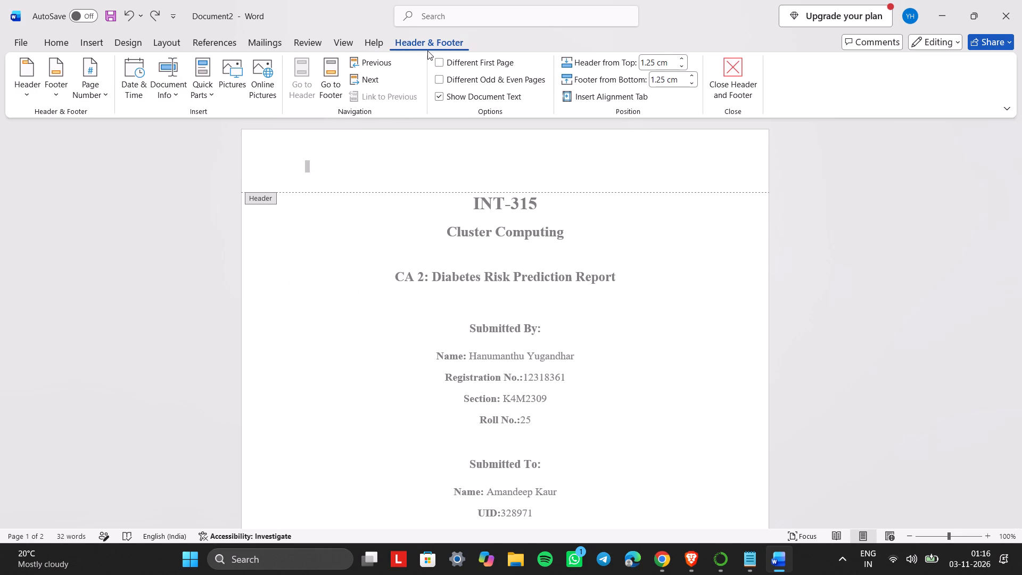
click(723, 73)
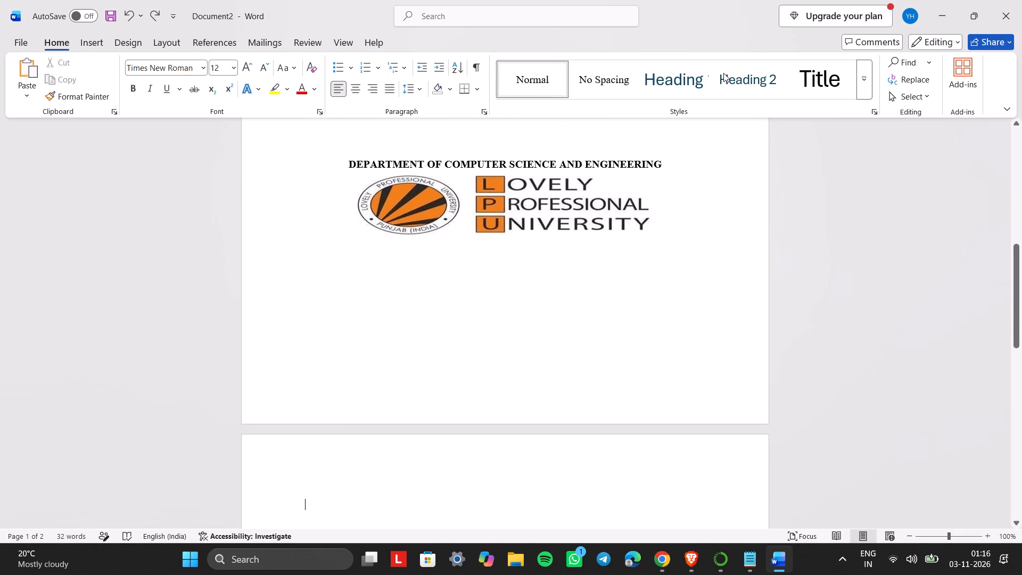
Review the title page layout and check the font sizes of the course name and report title lines.
scroll(723, 73, up, 4)
scroll(628, 256, up, 12)
scroll(628, 256, down, 5)
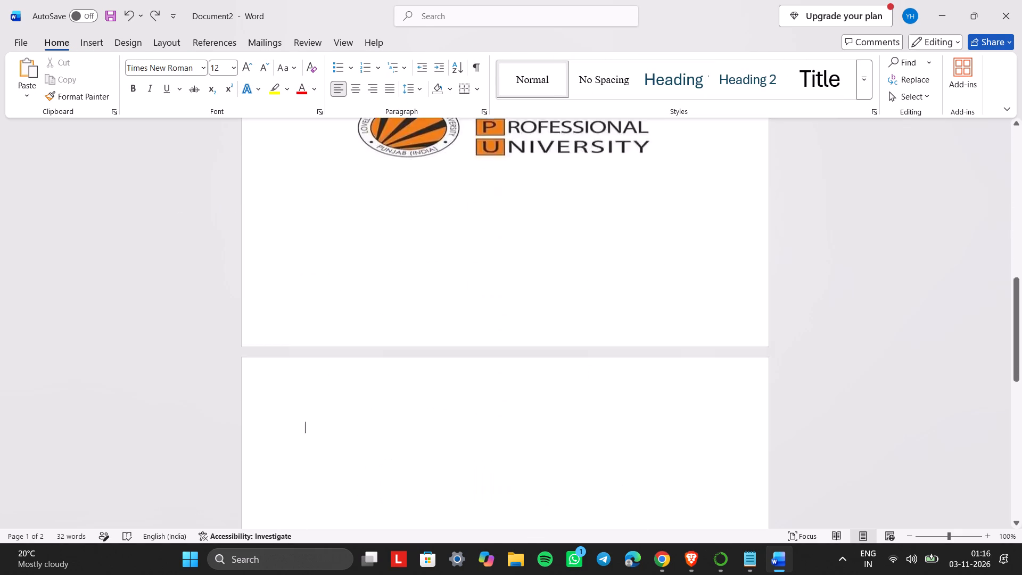
scroll(628, 256, up, 3)
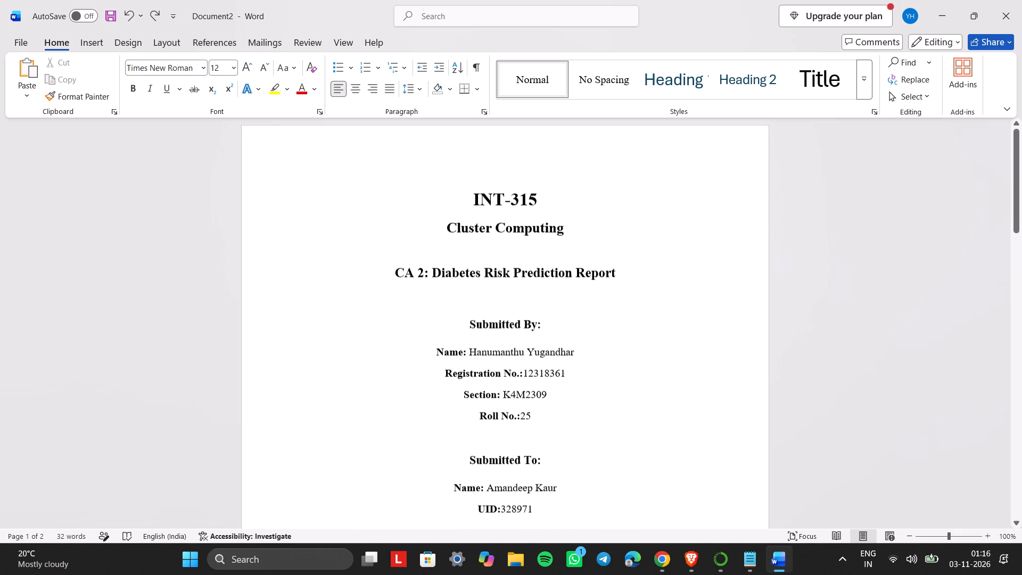
click(555, 266)
key(Right)
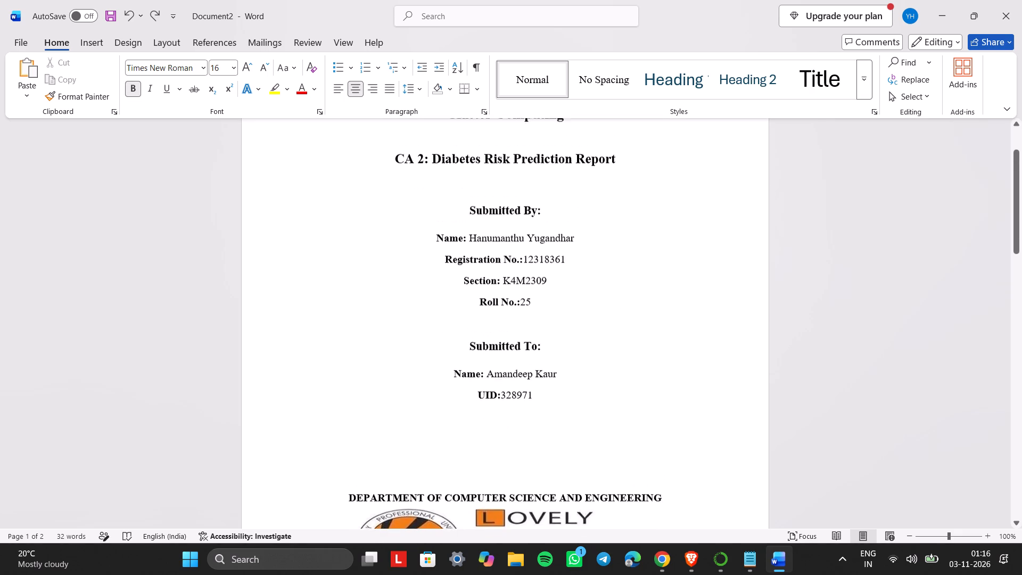
click(562, 267)
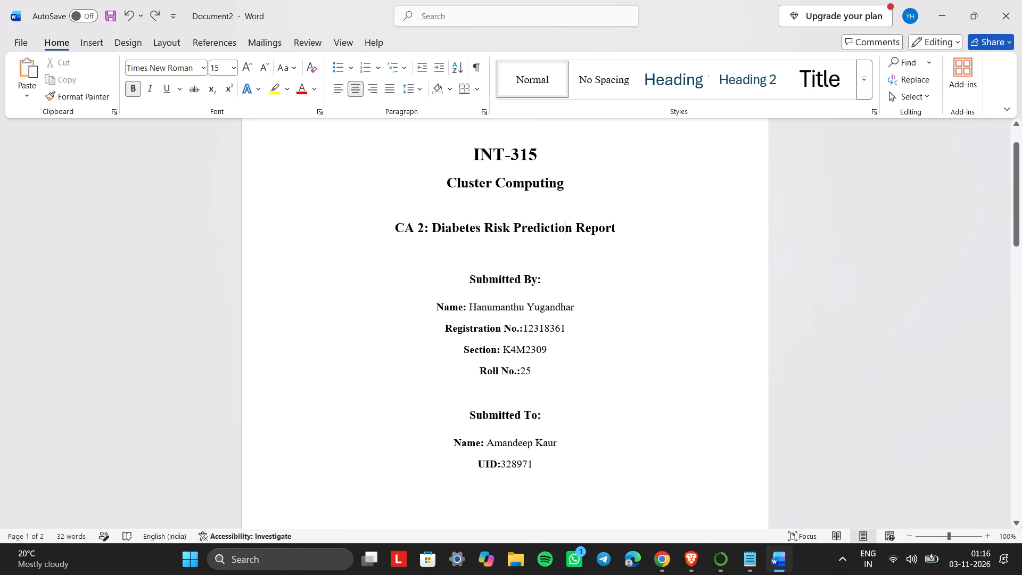
Set the font size of the "Submitted By:" heading on the title page to 14.
click(537, 277)
drag(545, 275, 530, 276)
drag(530, 276, 493, 278)
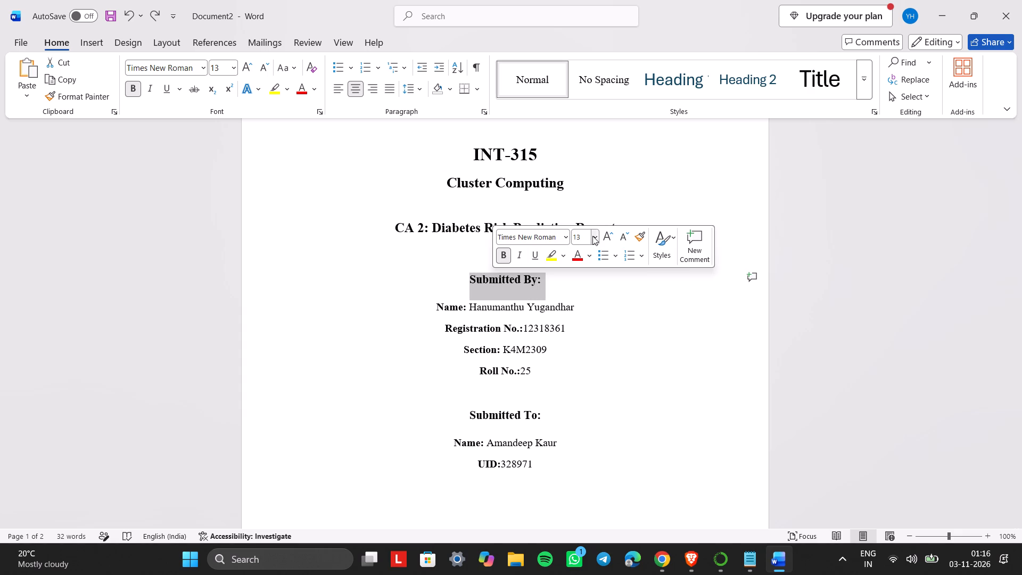
click(592, 236)
click(583, 330)
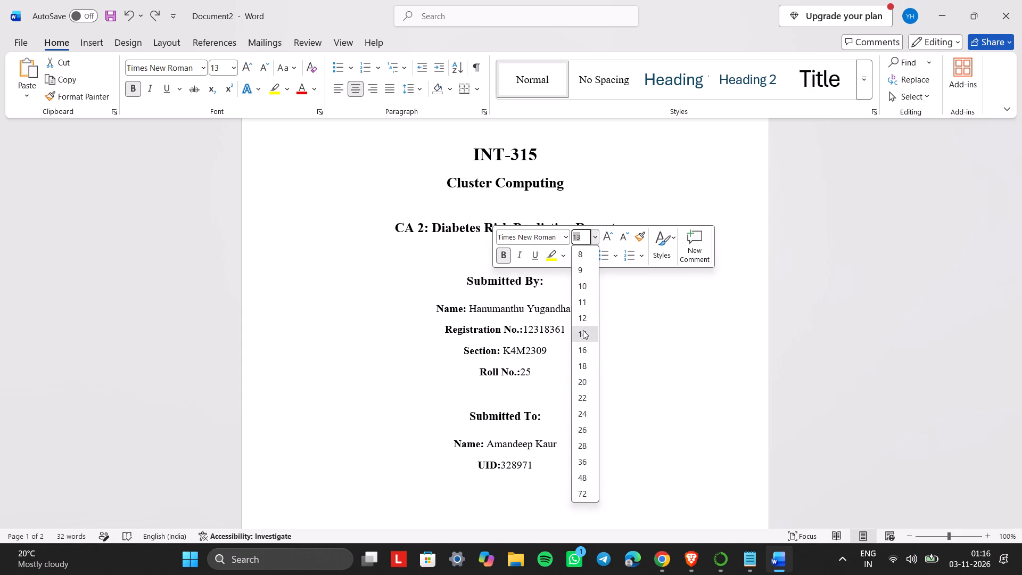
Set the font size of the student detail lines under "Submitted By:", from Name to Roll No., to 13.
click(626, 309)
drag(587, 306, 555, 306)
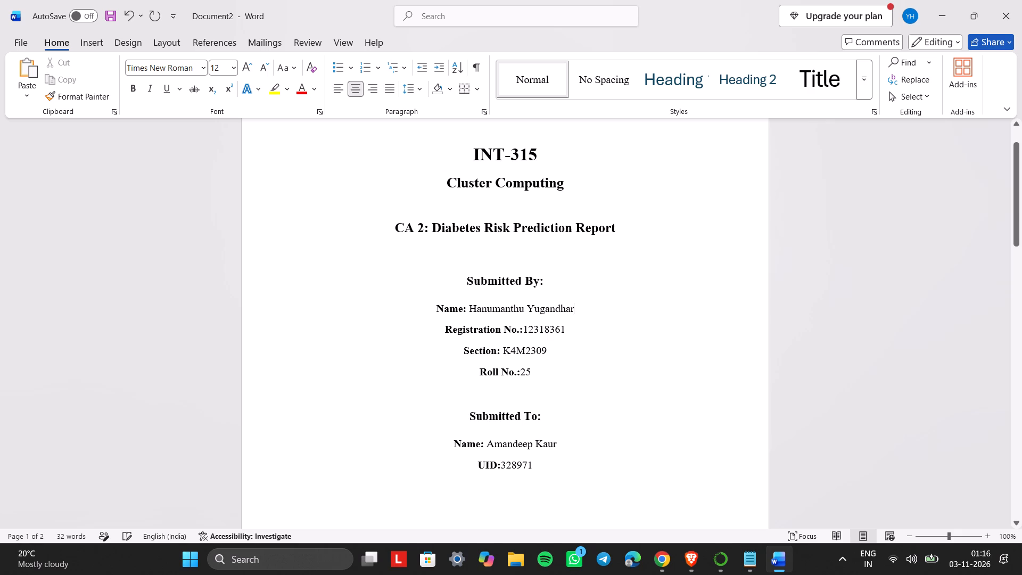
drag(555, 306, 447, 305)
click(551, 365)
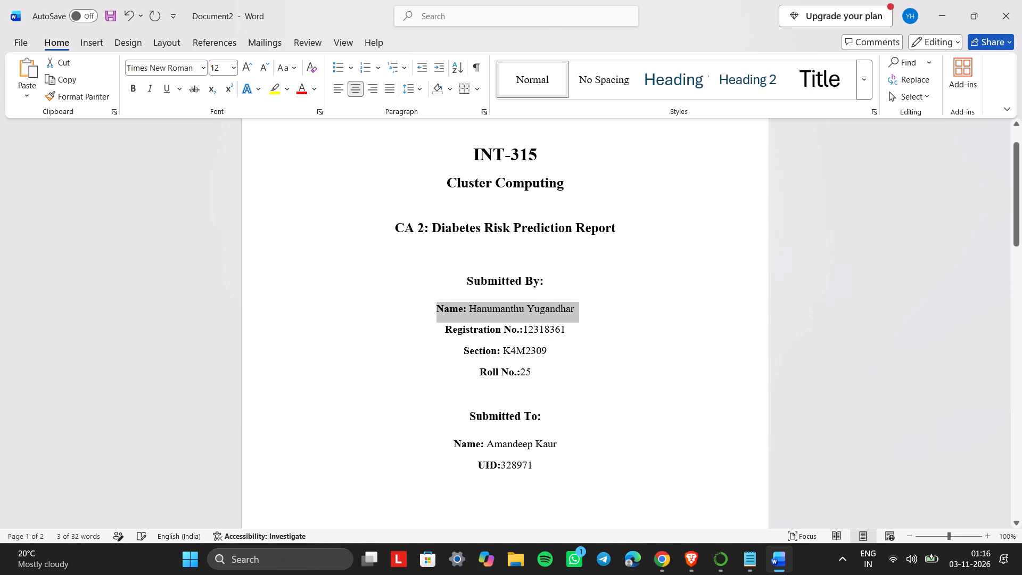
drag(546, 372, 445, 310)
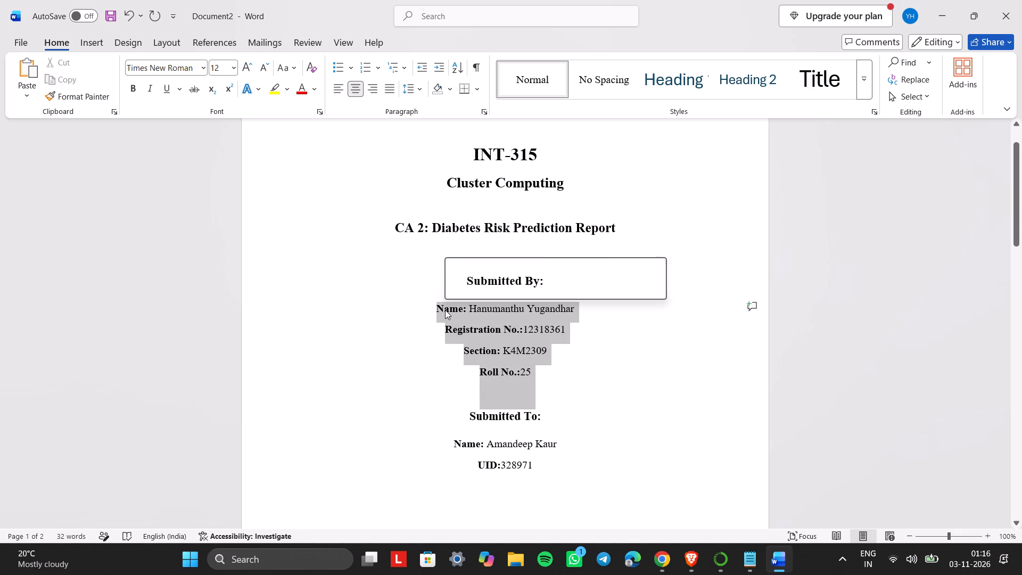
click(545, 268)
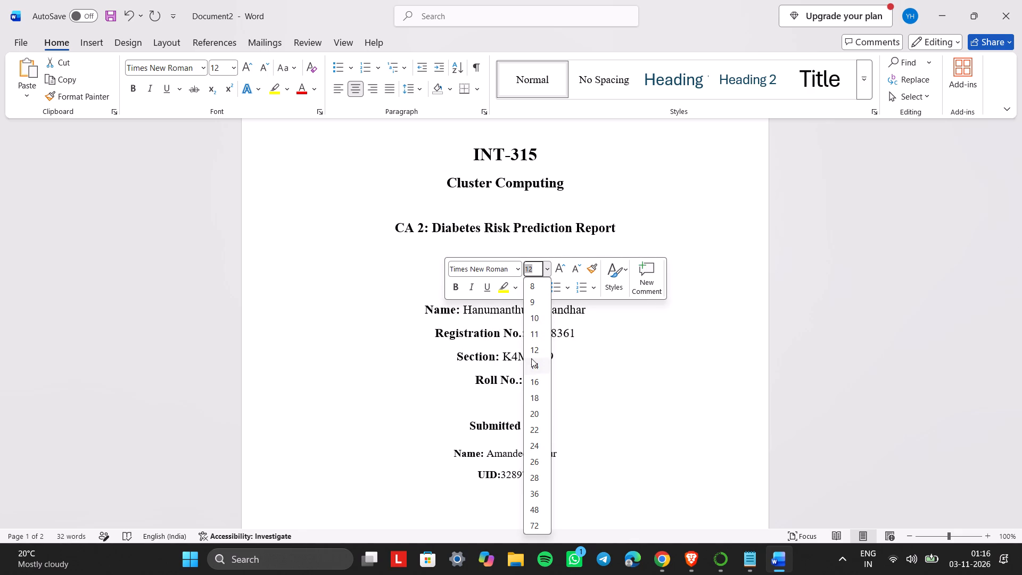
click(536, 264)
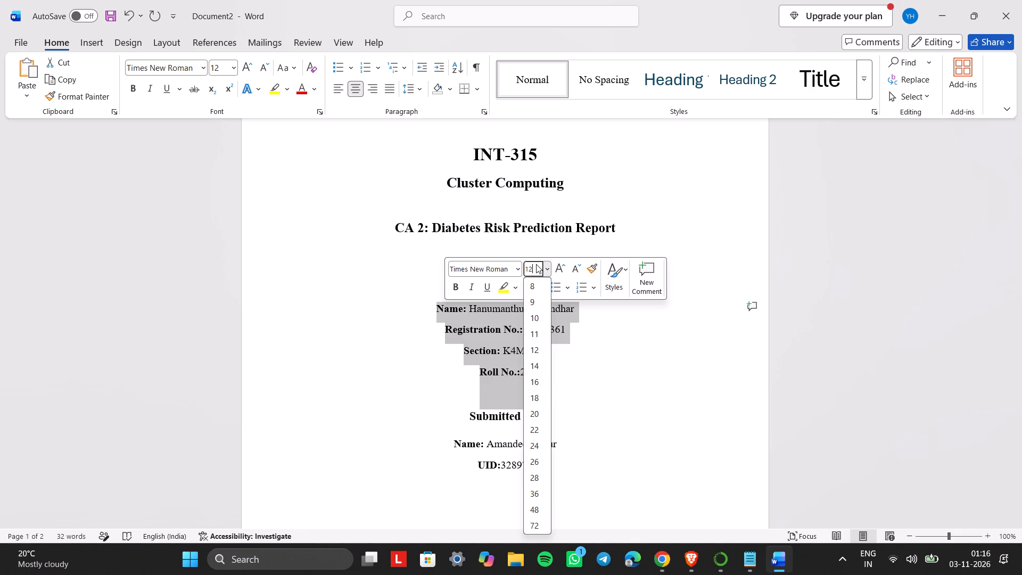
key(BackSpace)
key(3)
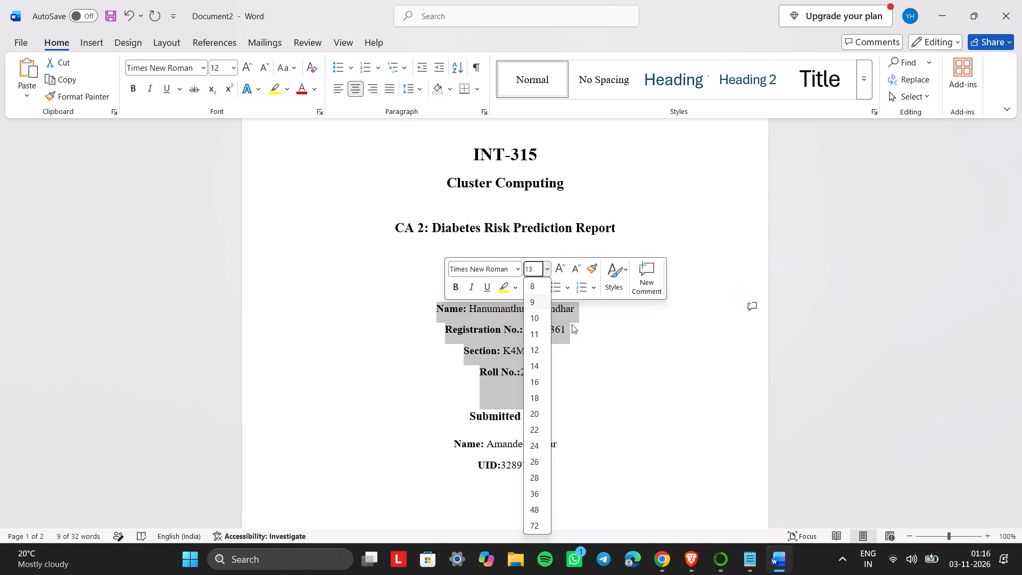
key(Return)
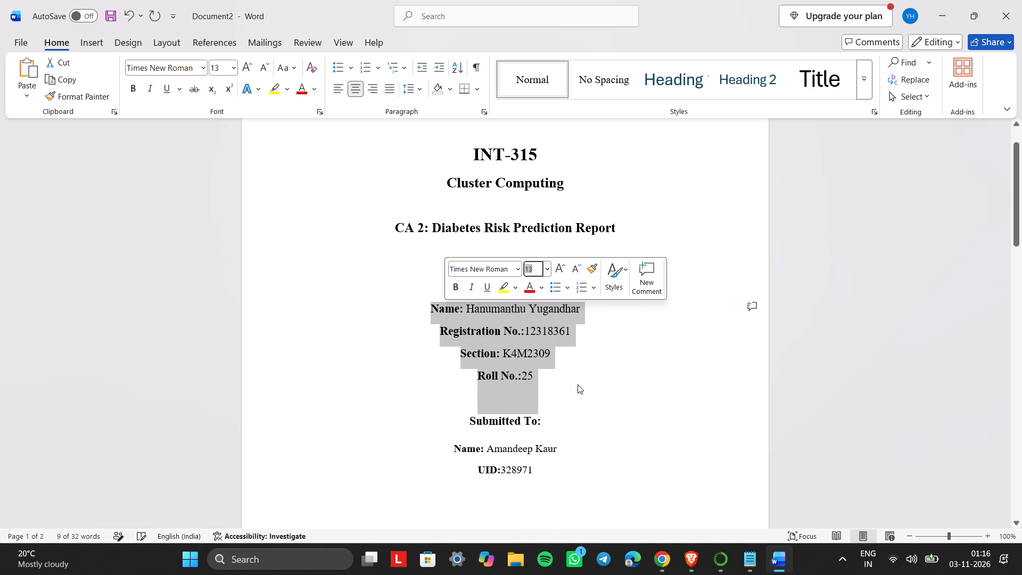
click(578, 384)
scroll(578, 384, down, 2)
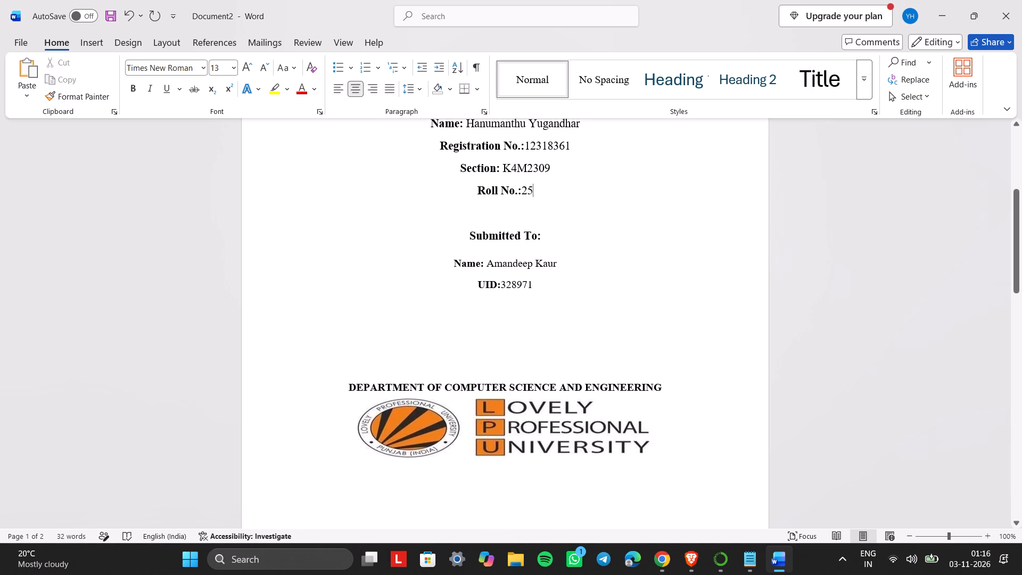
Set the font size of the "Submitted To:" heading on the title page to 14.
click(517, 235)
drag(555, 239, 509, 240)
drag(509, 240, 490, 239)
click(587, 200)
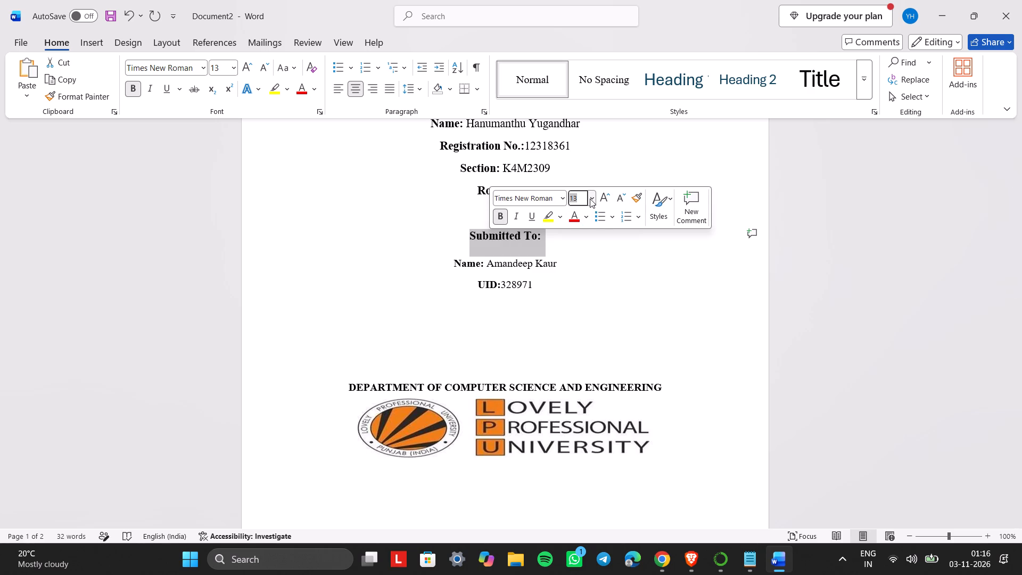
click(590, 199)
click(573, 295)
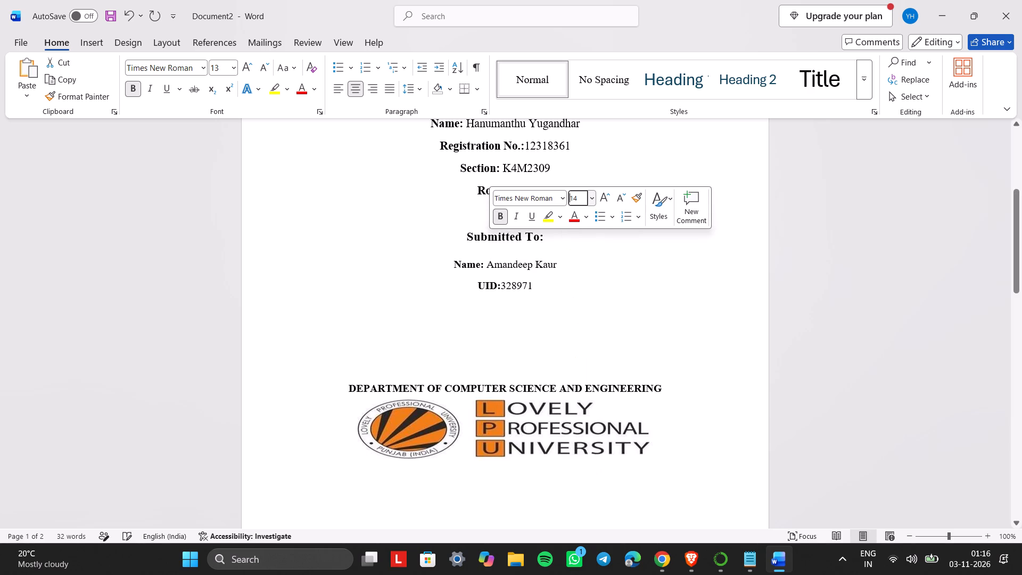
Set the font size of the Name and UID lines under Submitted To to 13.
drag(555, 287, 467, 265)
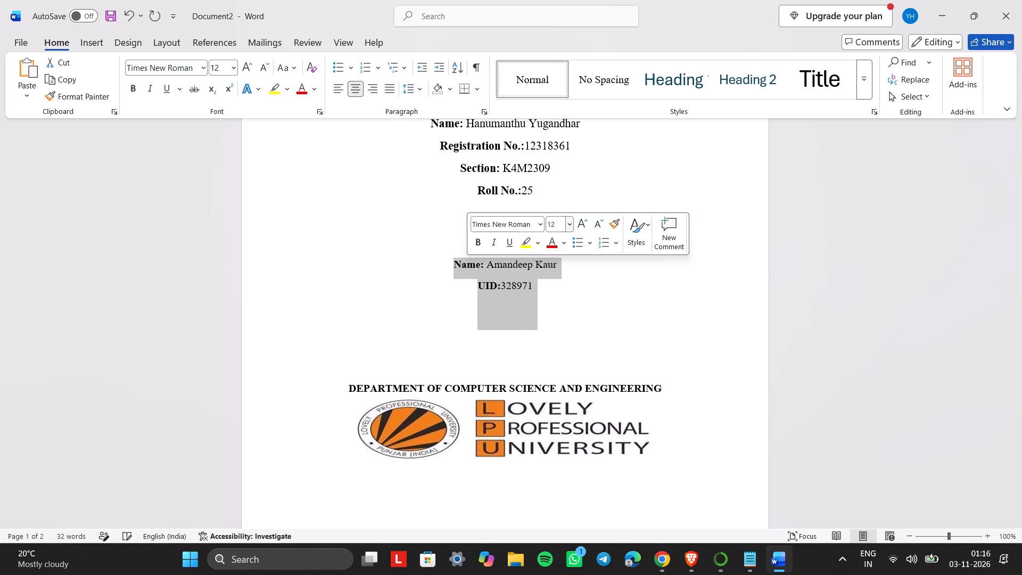
click(563, 227)
key(BackSpace)
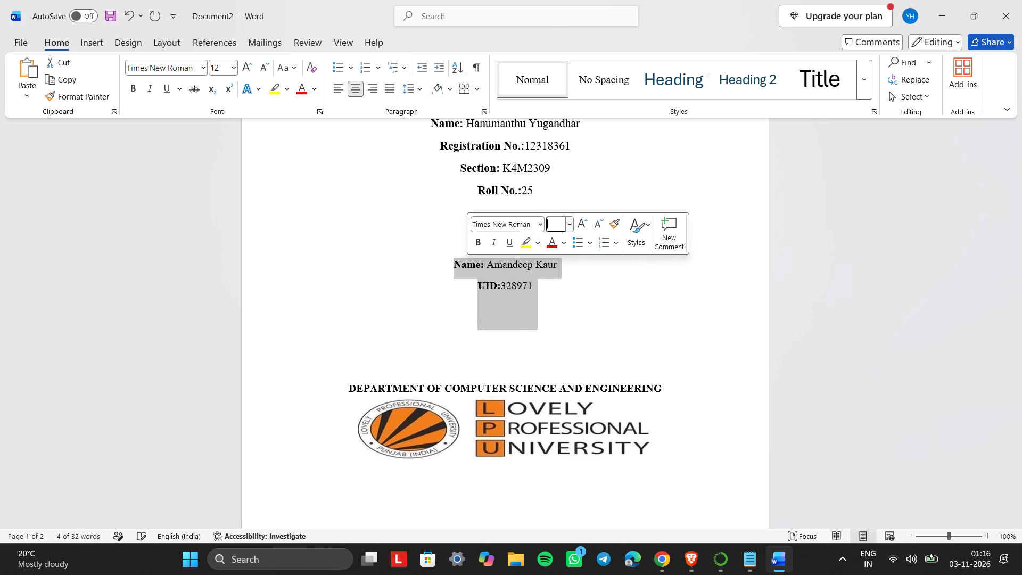
text(13)
key(Return)
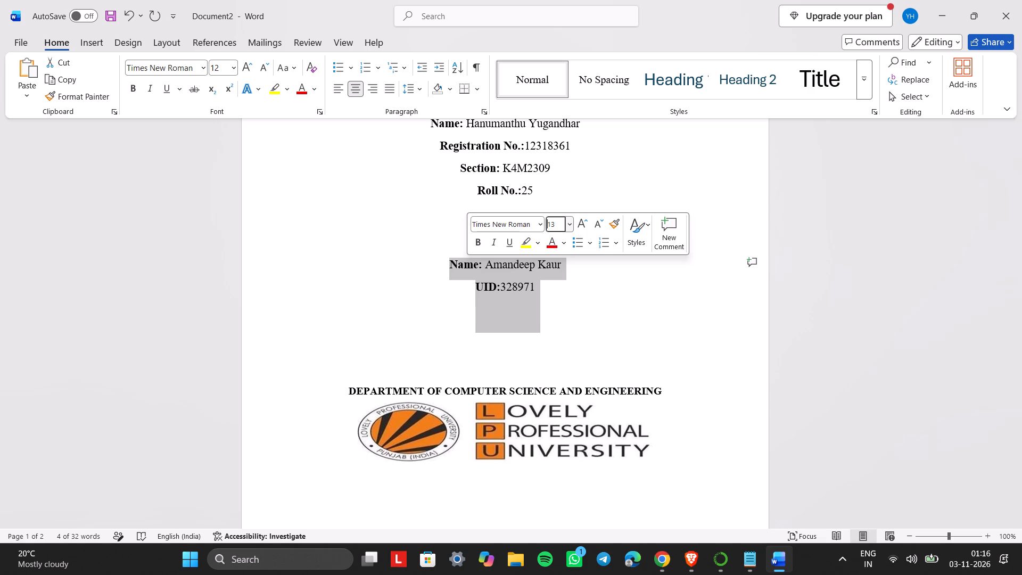
click(572, 276)
Review the layout of the whole title page and the blank second page.
scroll(572, 276, up, 3)
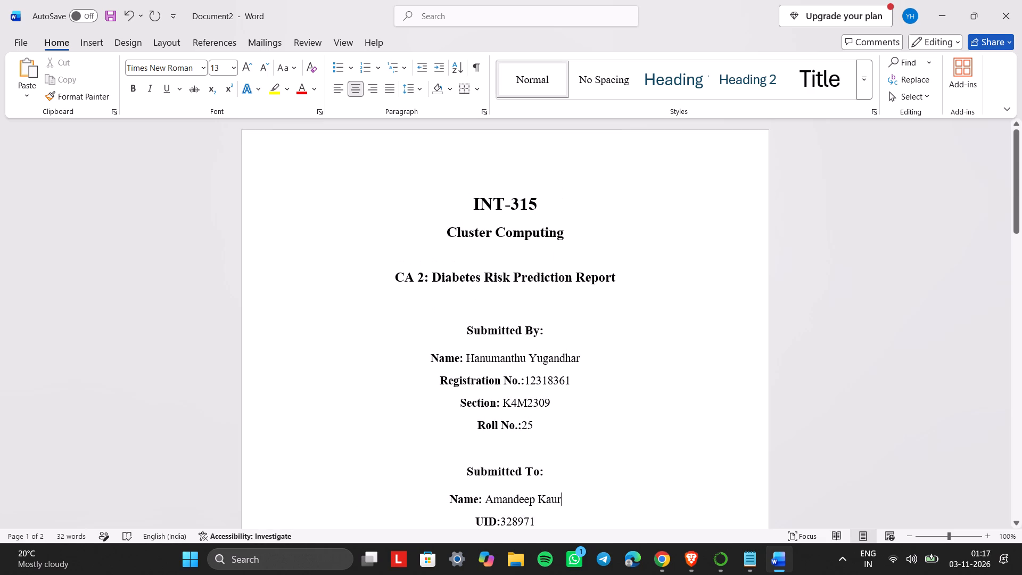
scroll(572, 276, down, 4)
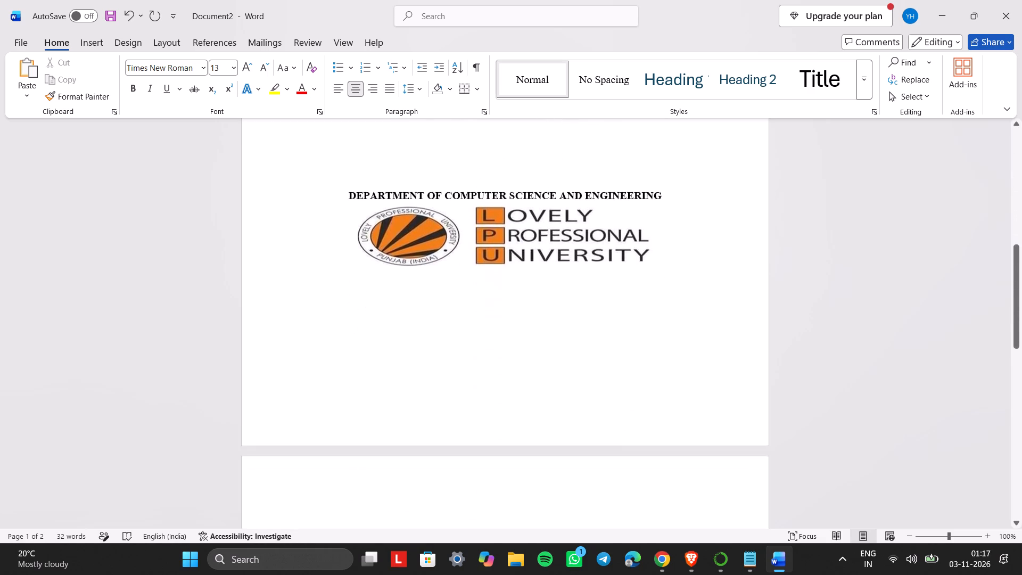
scroll(572, 276, down, 1)
scroll(572, 276, up, 3)
scroll(572, 276, down, 2)
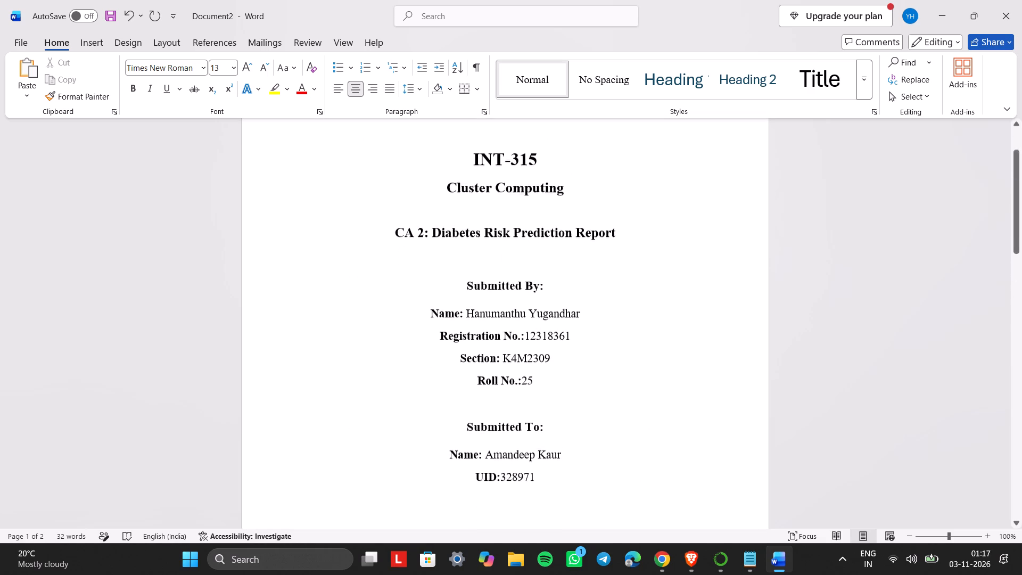
scroll(572, 276, down, 4)
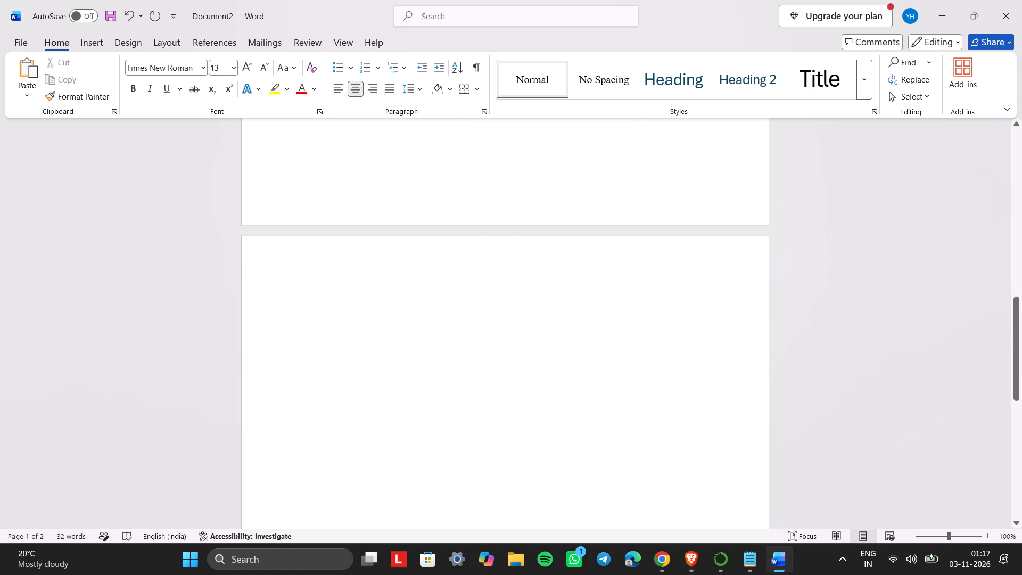
click(477, 284)
scroll(477, 284, down, 4)
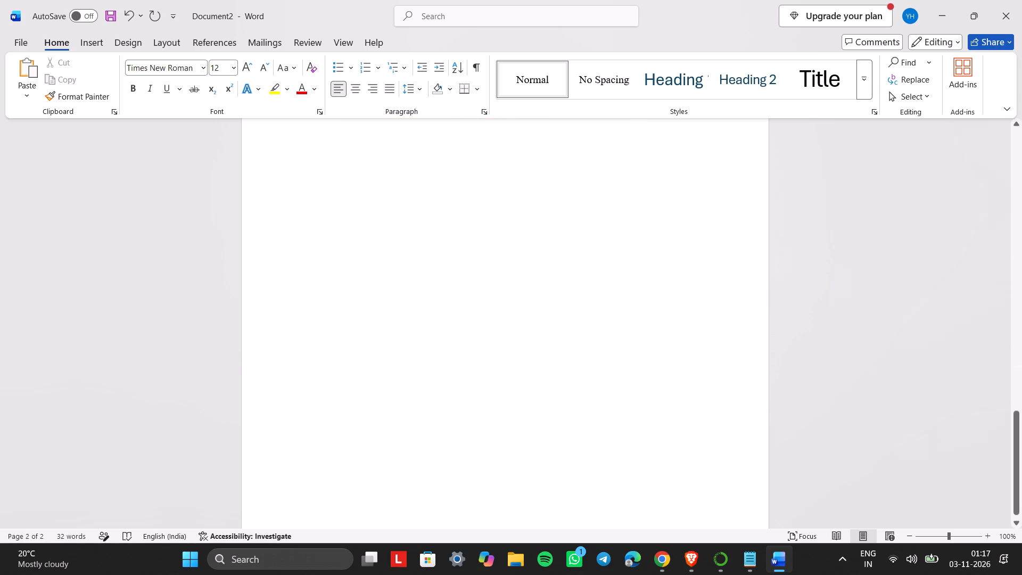
scroll(477, 284, down, 6)
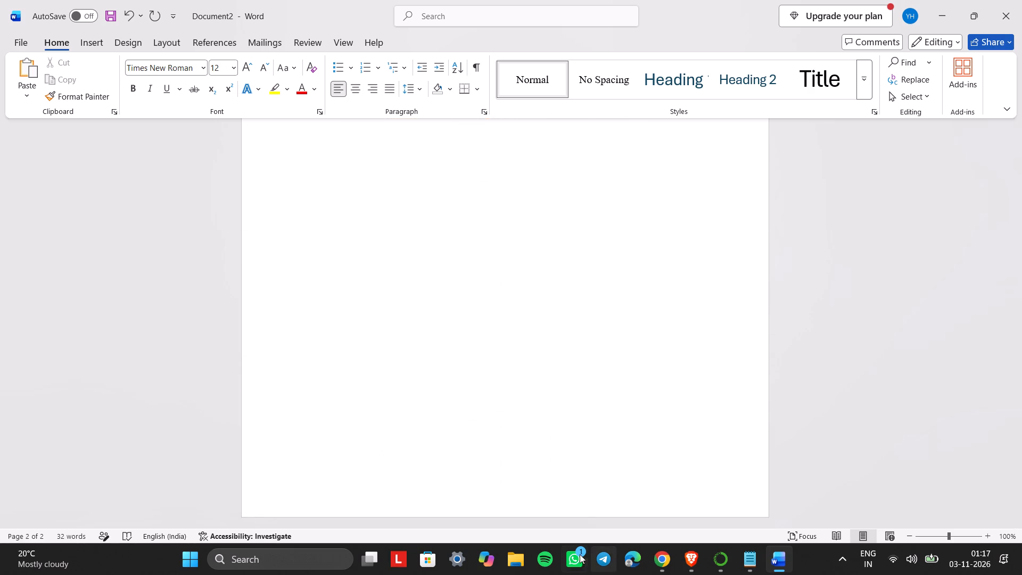
Open INT315_CA2_Diabetes_Risk_Prediction_Report from the Downloads folder, check its title page, and return to the new title page document.
click(512, 556)
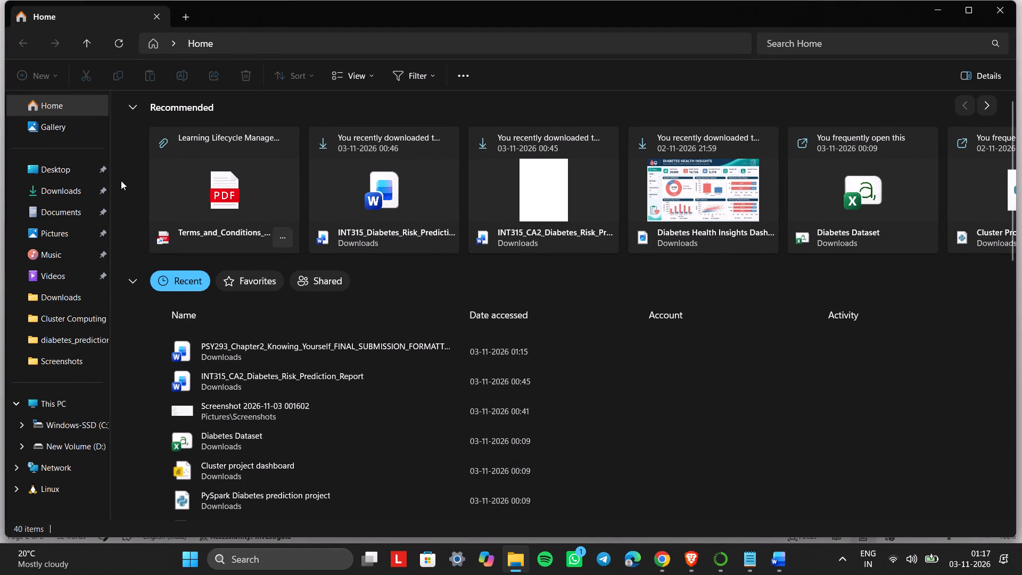
click(43, 185)
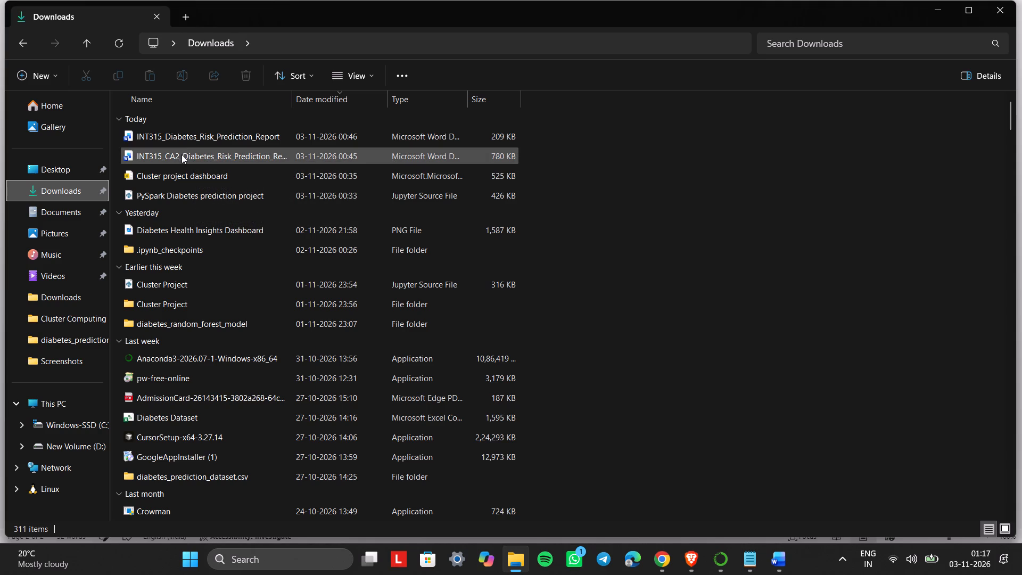
double_click(182, 154)
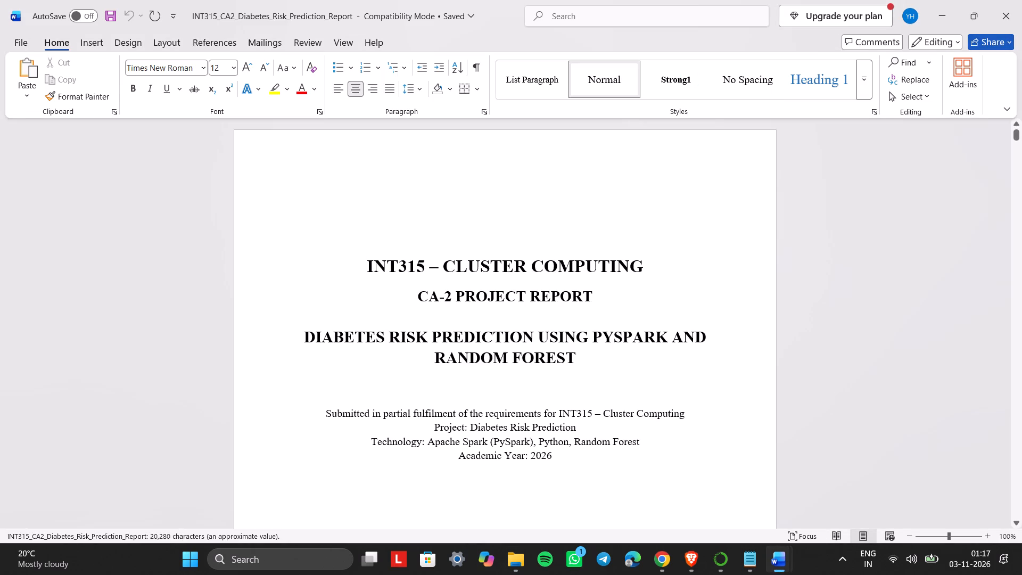
scroll(315, 249, down, 1)
scroll(315, 249, up, 1)
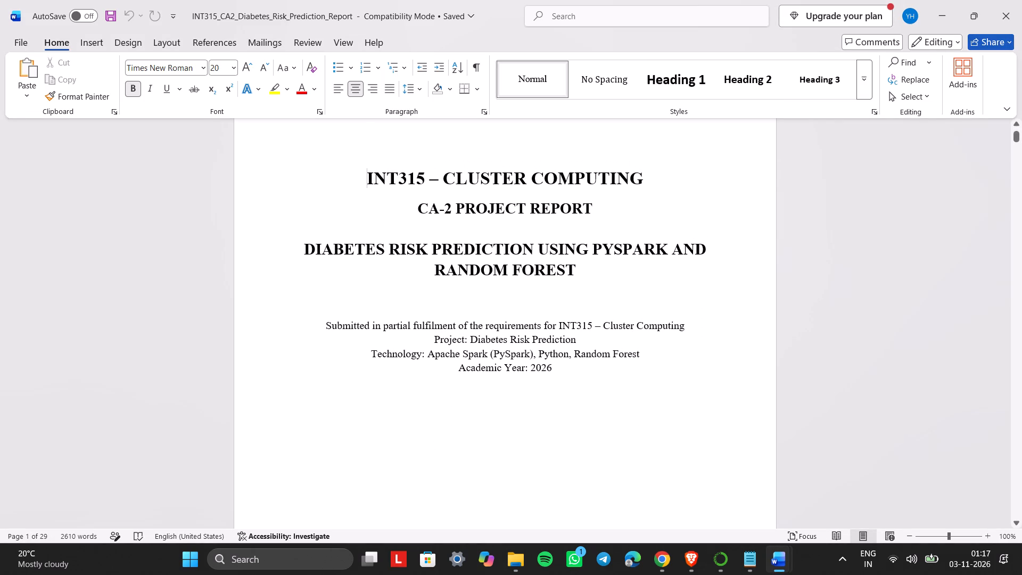
scroll(315, 249, up, 1)
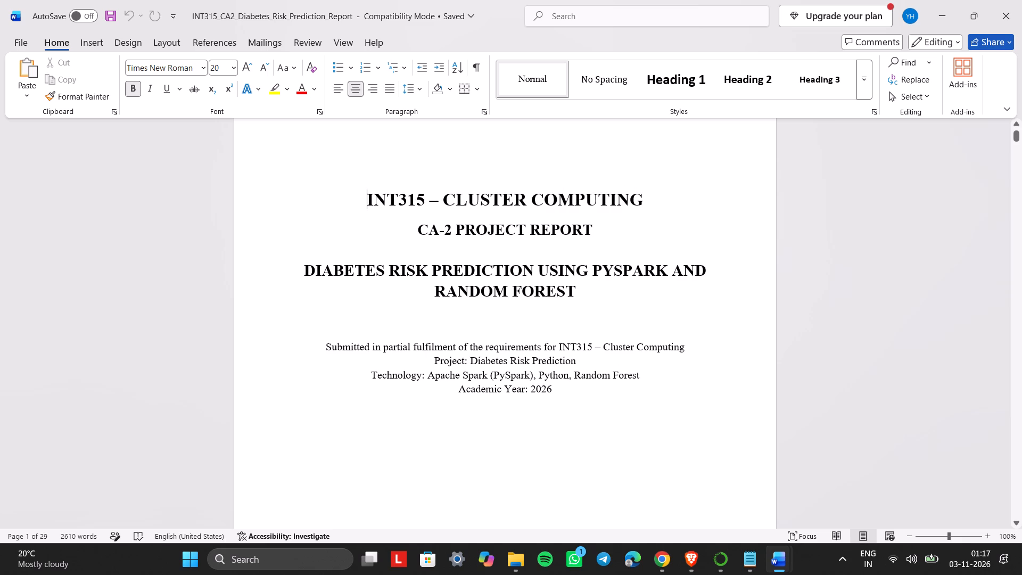
scroll(355, 268, down, 1)
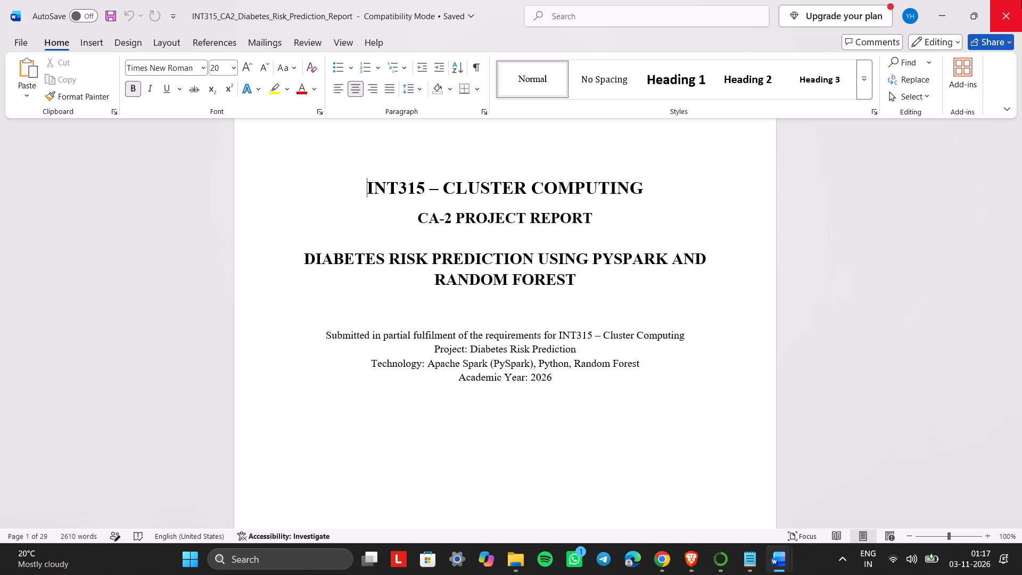
click(957, 5)
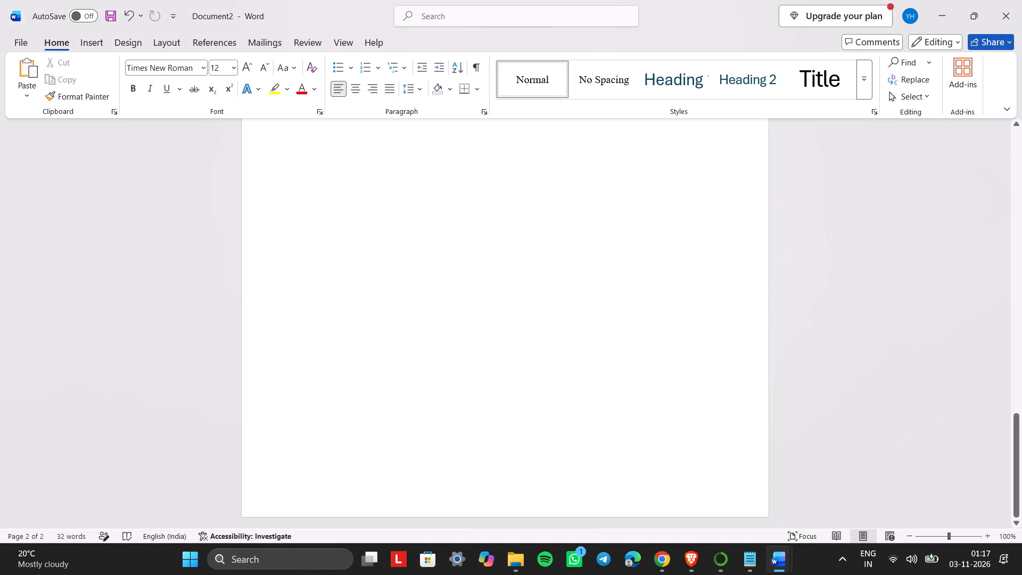
Insert the word "Project" before "Report" in the CA 2: Diabetes Risk Prediction title line.
scroll(784, 210, up, 7)
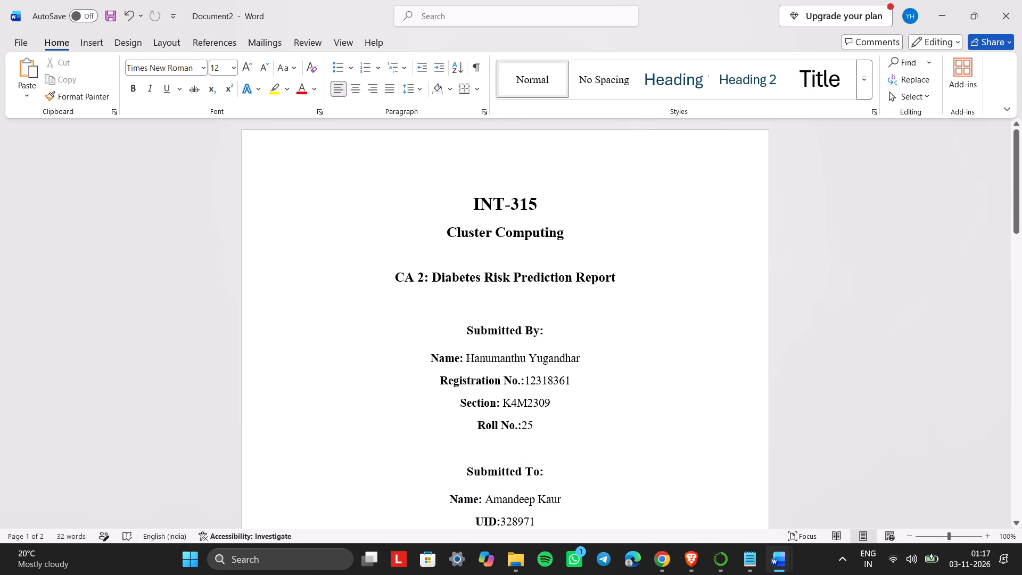
click(573, 283)
key(space)
text(Project)
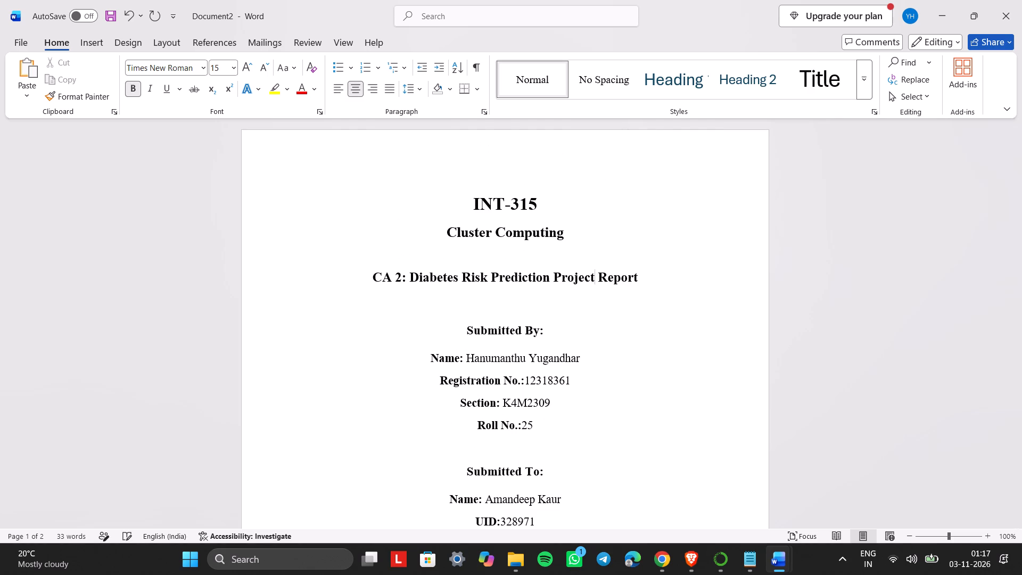
right_click(651, 387)
click(619, 386)
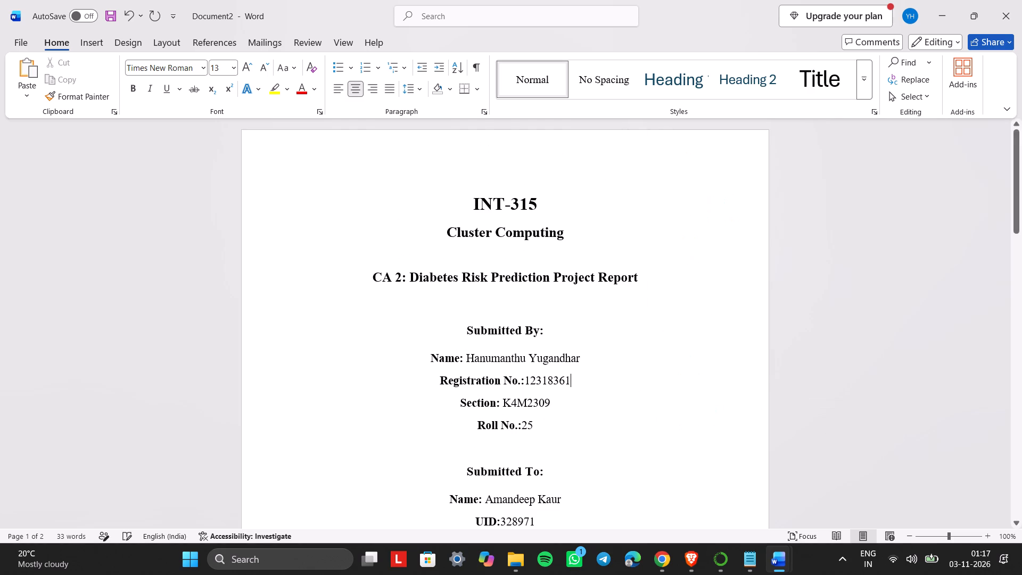
Place the insertion point on the blank second page, after the title page.
scroll(619, 386, down, 4)
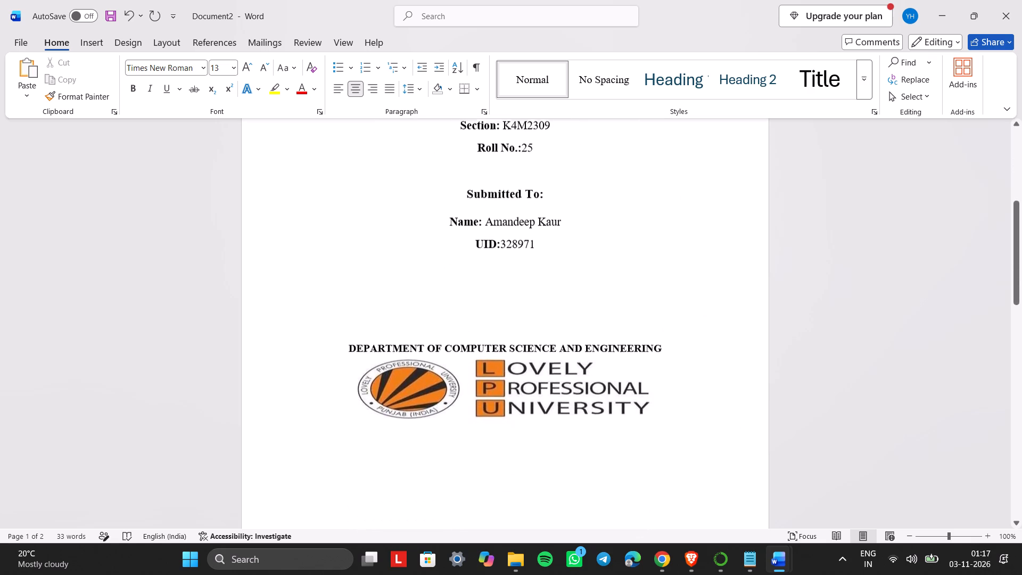
scroll(619, 386, down, 5)
click(467, 282)
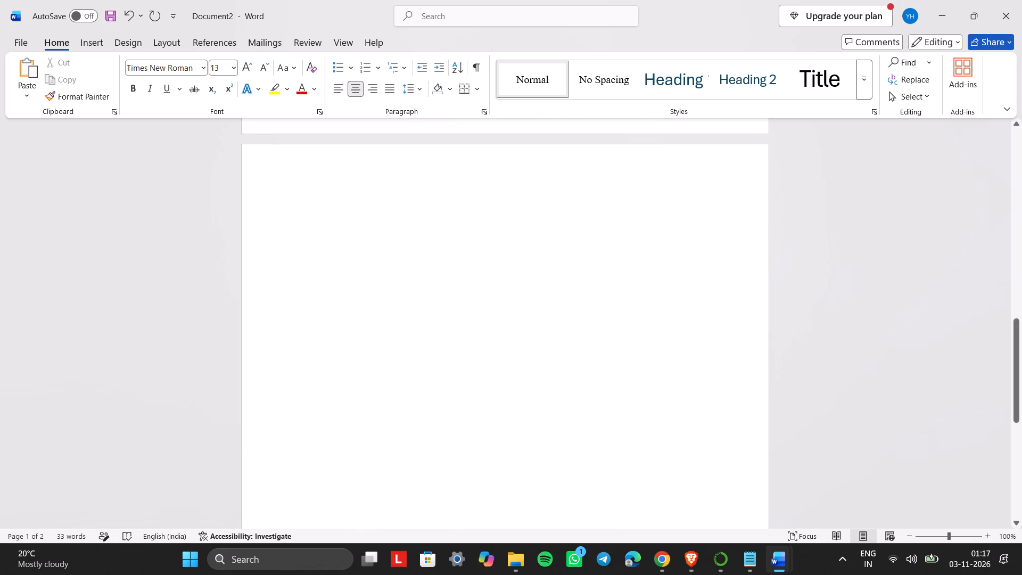
Review the INT315_CA2_Diabetes_Risk_Prediction_Report from its title page through the Implementation / Methodology section.
key(alt+Tab)
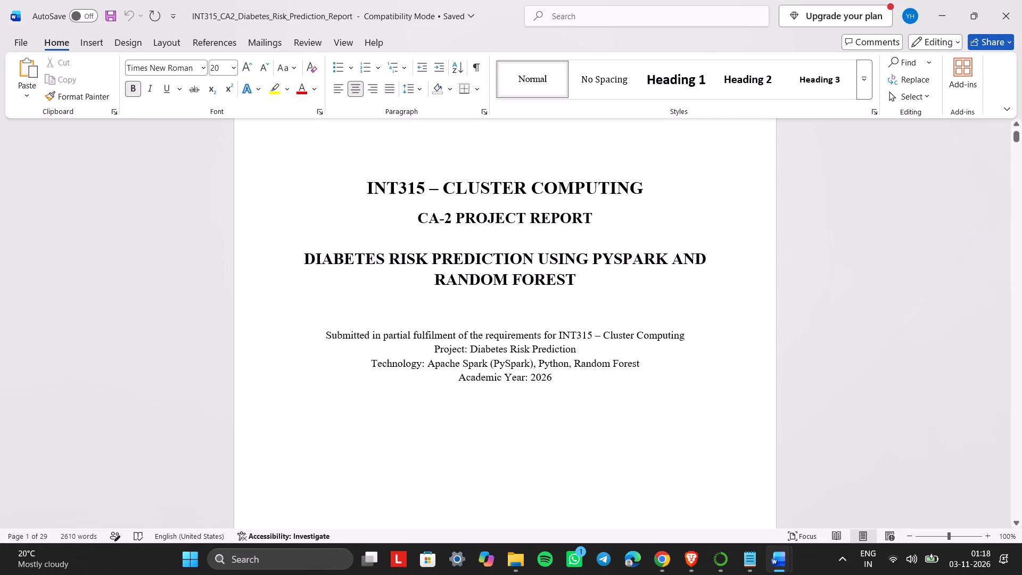
click(586, 280)
click(586, 280)
click(598, 415)
scroll(598, 415, down, 5)
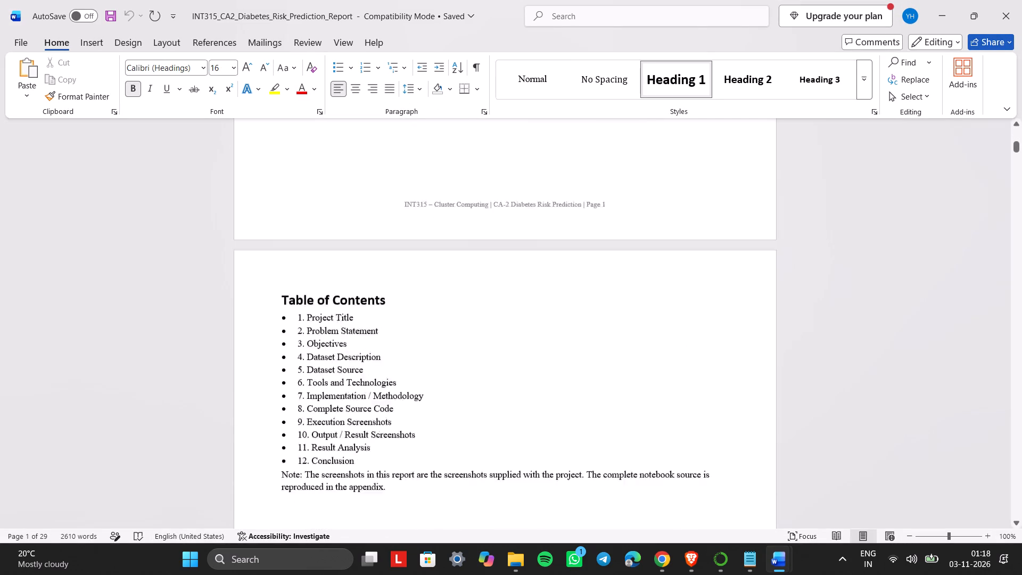
scroll(598, 415, down, 5)
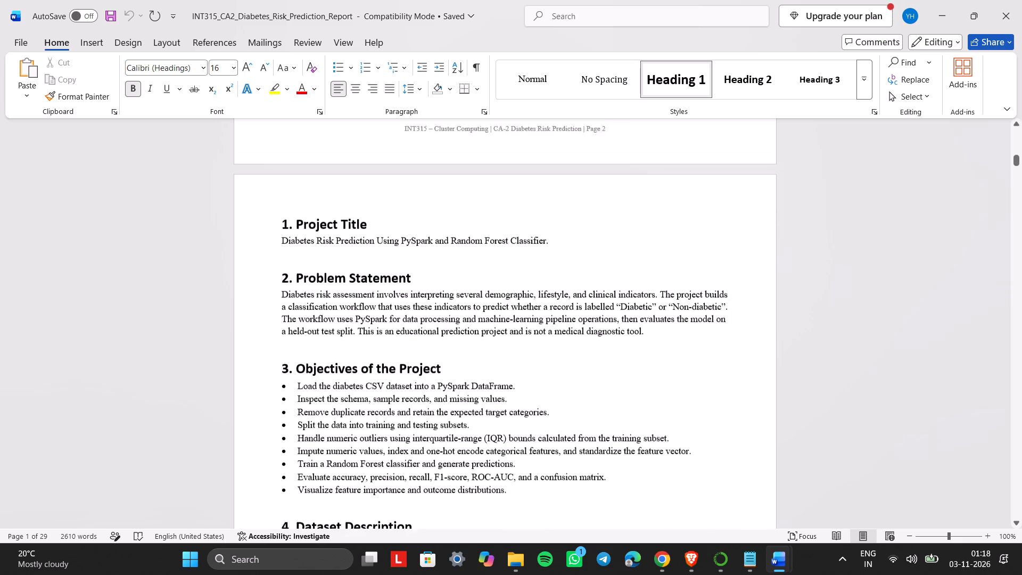
scroll(598, 415, down, 2)
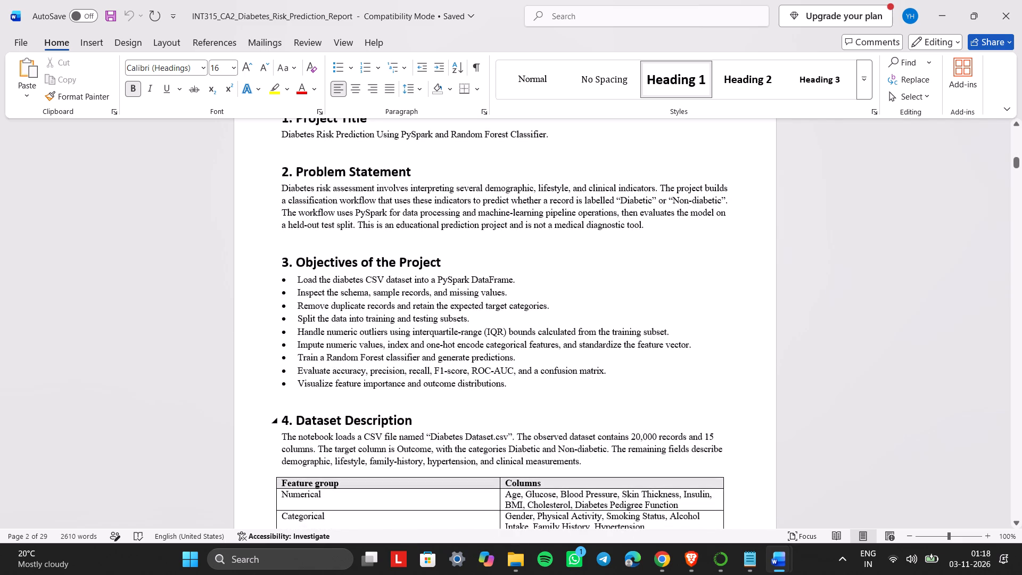
scroll(598, 415, down, 7)
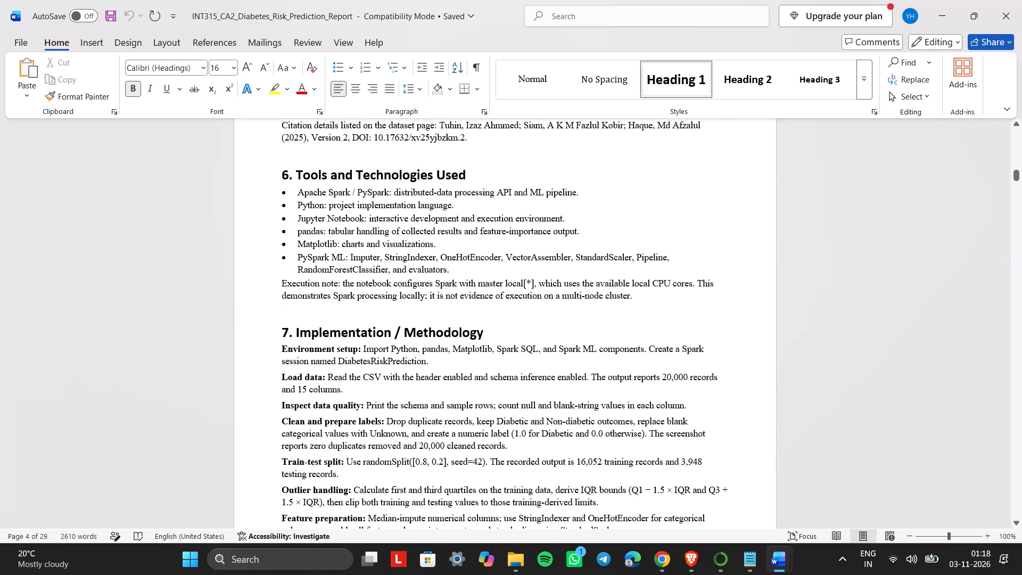
Open INT315_Diabetes_Risk_Prediction_Report from File Explorer and read its project title, problem statement and objective sections.
click(526, 551)
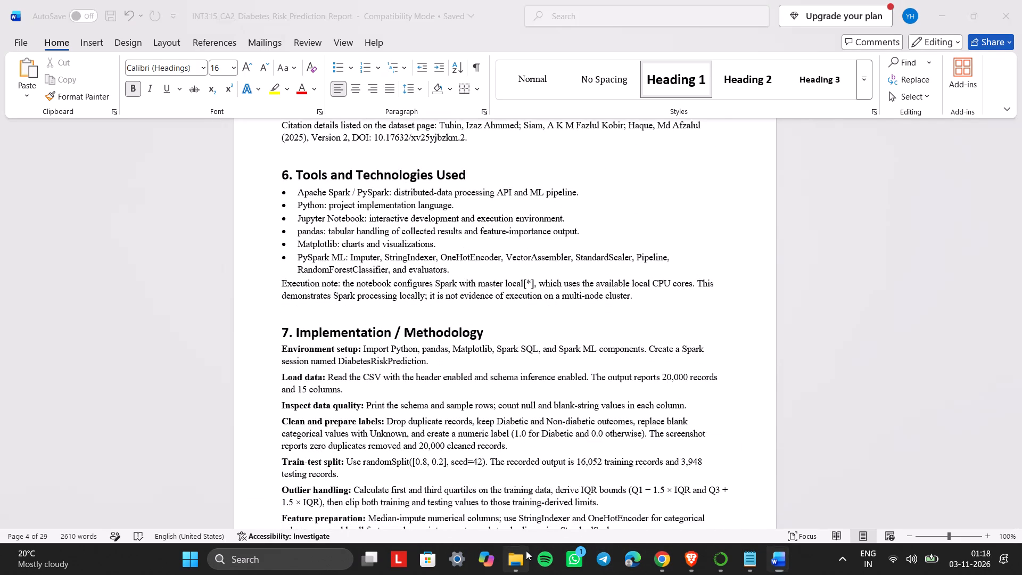
double_click(195, 137)
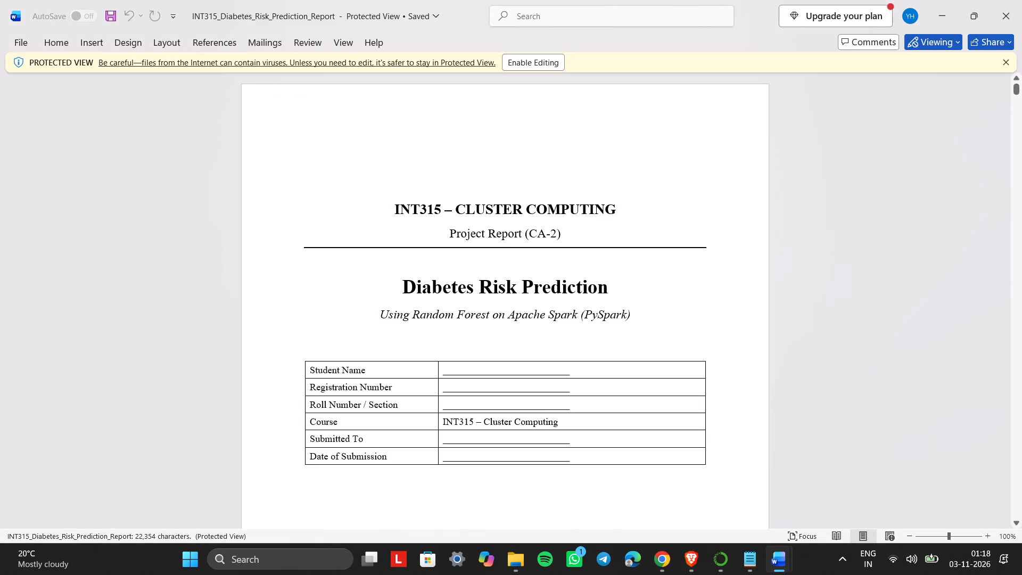
scroll(558, 235, down, 6)
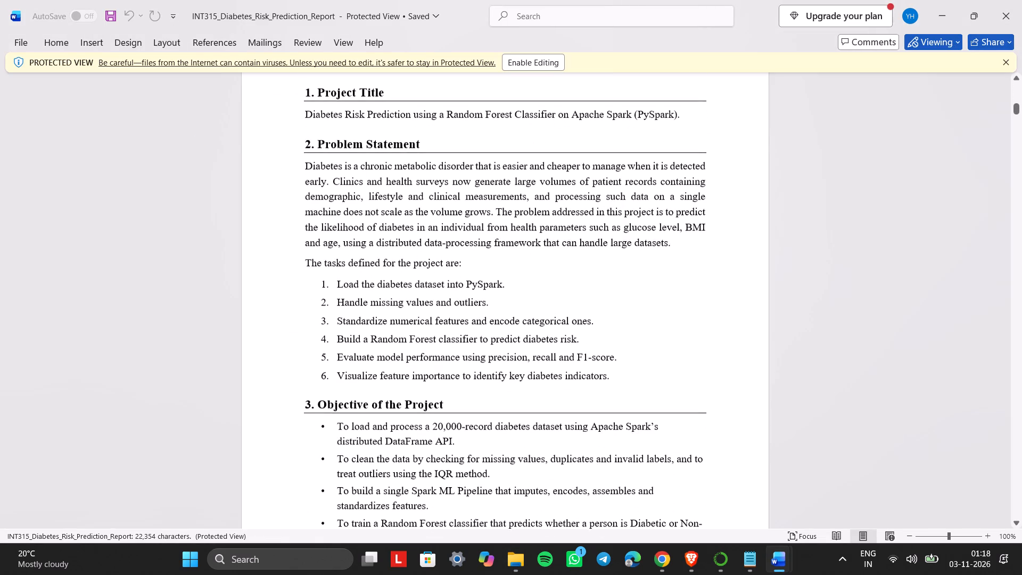
scroll(558, 235, down, 2)
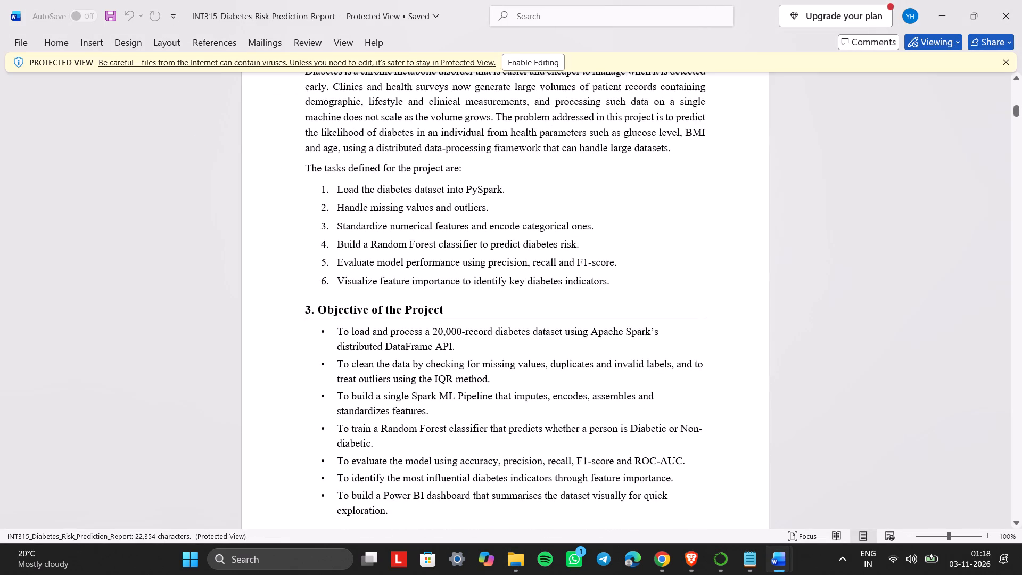
scroll(558, 235, up, 2)
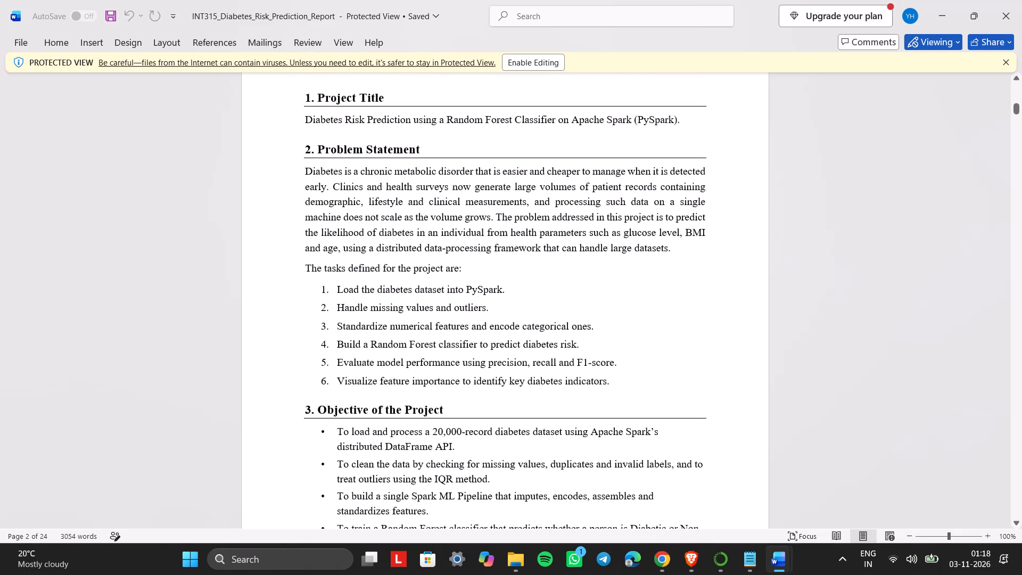
scroll(558, 235, up, 1)
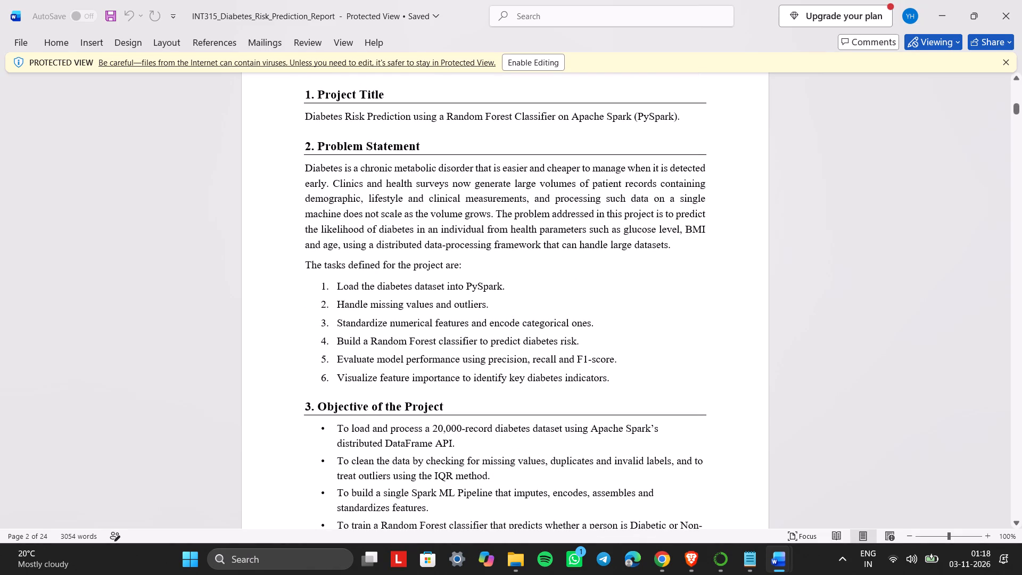
Copy the "1. Project Title" heading and its description line from INT315_CA2_Diabetes_Risk_Prediction_Report onto the blank second page of Document2.
key(alt+Tab)
scroll(558, 235, up, 2)
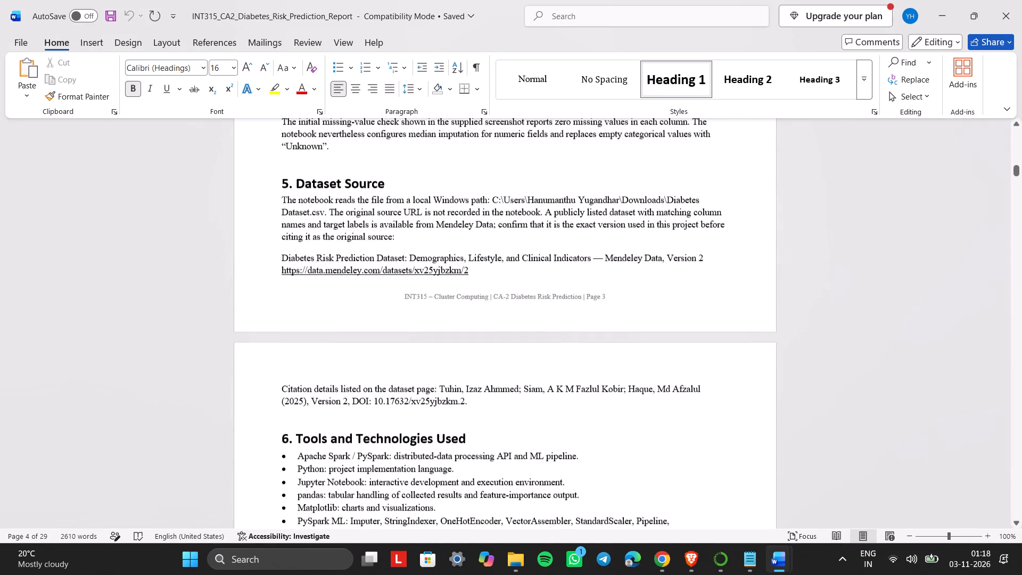
scroll(484, 231, up, 4)
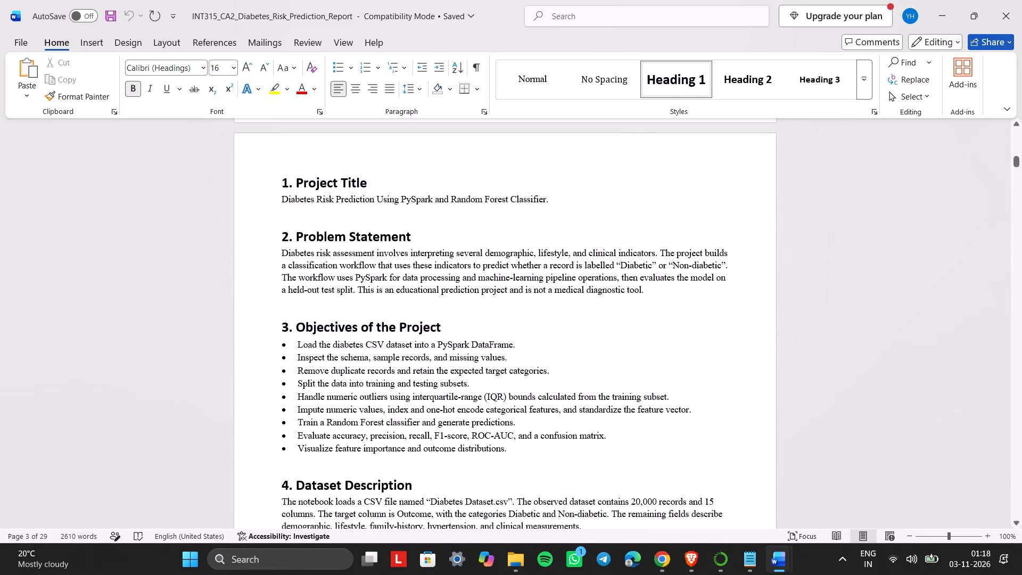
click(378, 174)
drag(378, 175, 307, 176)
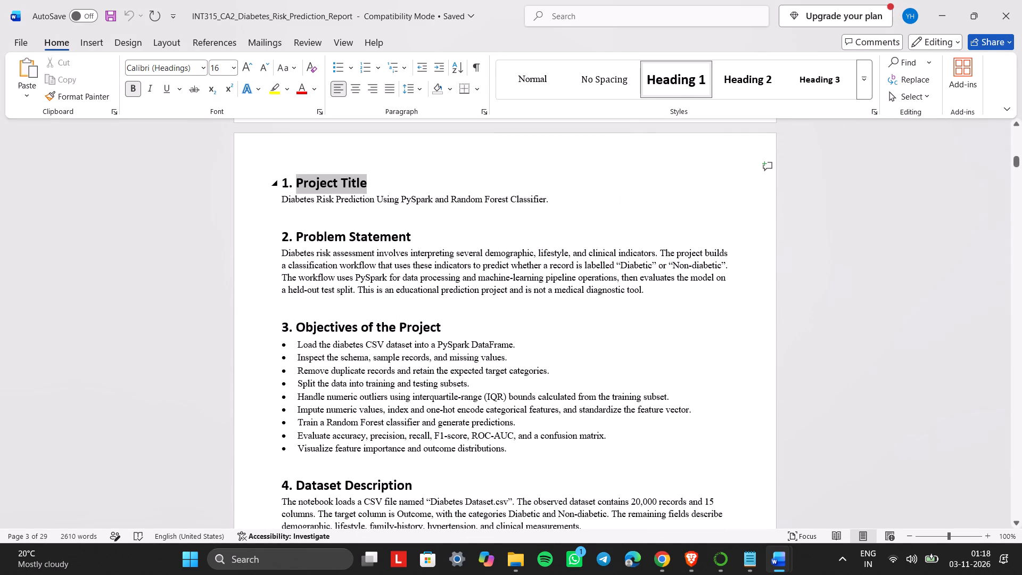
drag(307, 176, 280, 180)
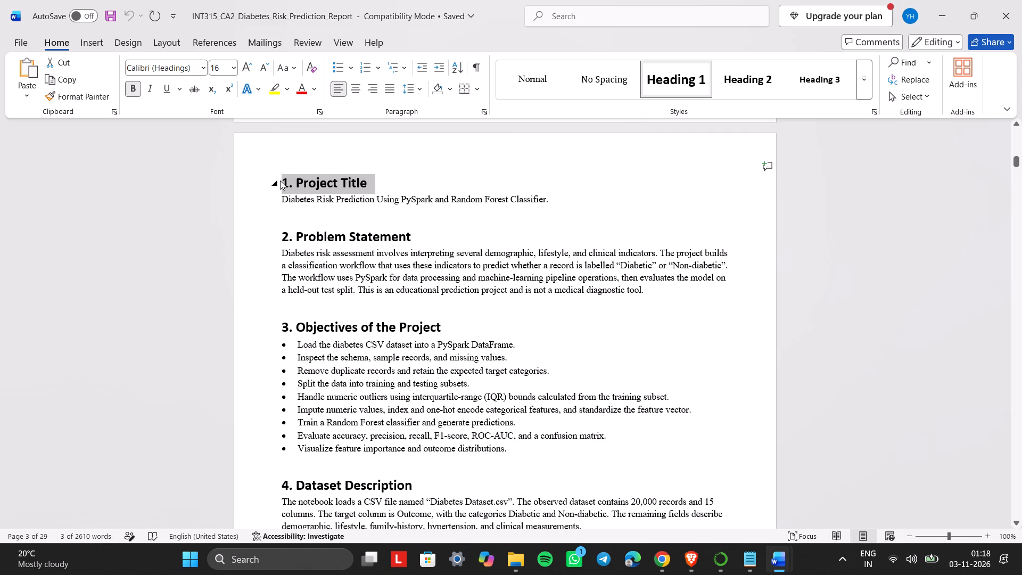
click(527, 242)
double_click(571, 187)
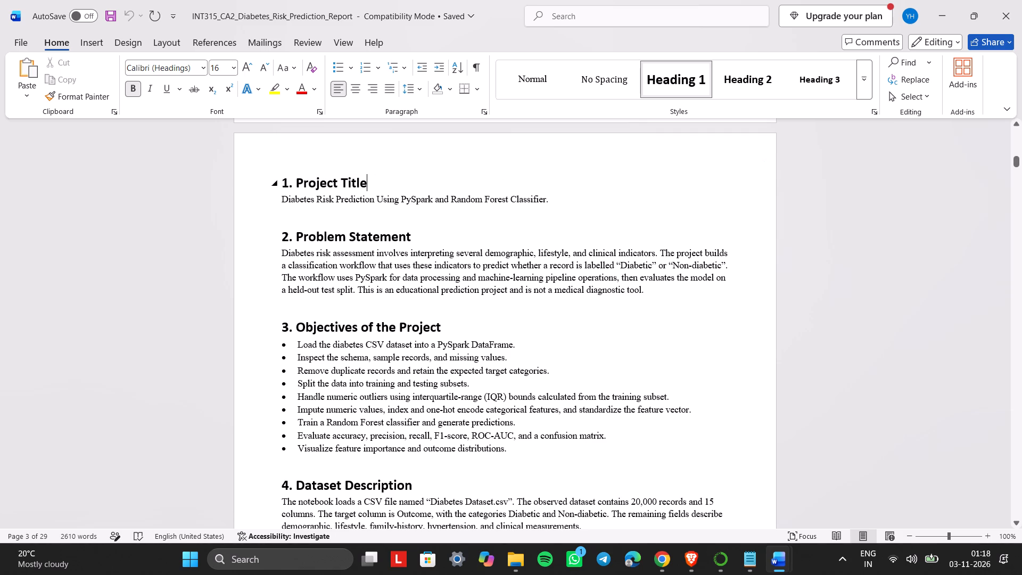
drag(568, 198, 278, 190)
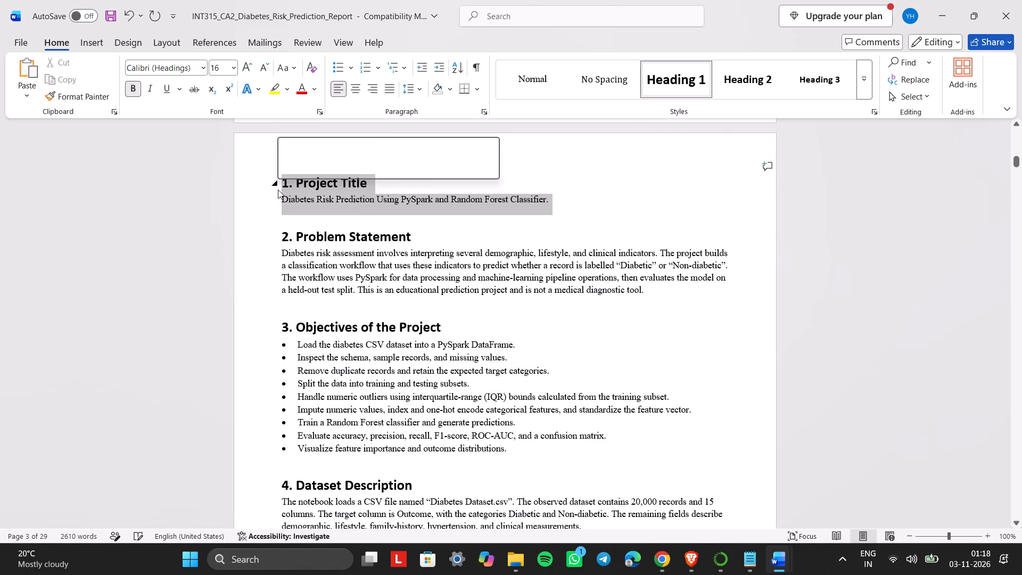
key(ctrl+c)
key(alt+Tab)
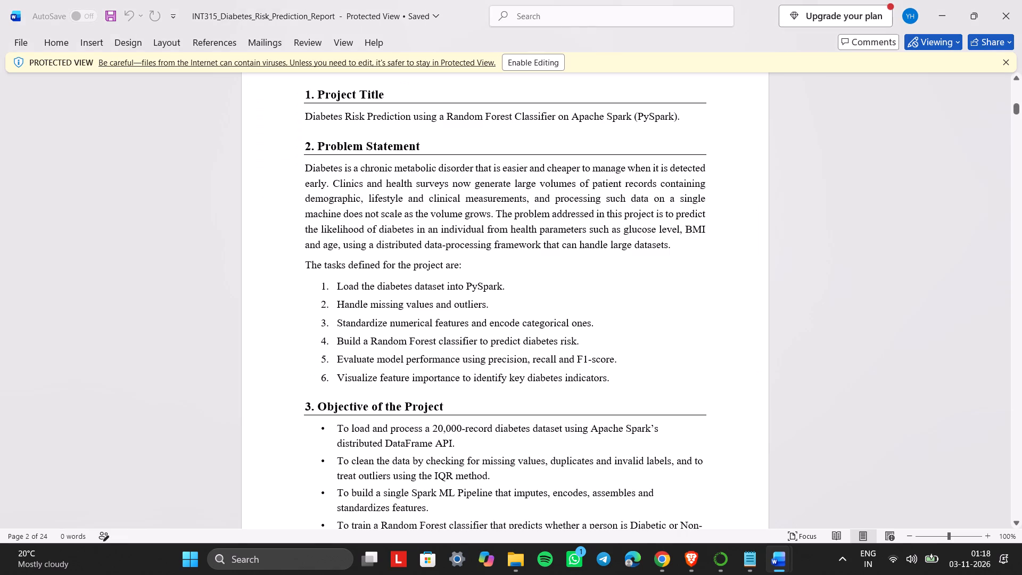
key(alt+Tab)
key(alt+Tab)
key(alt+Tab)
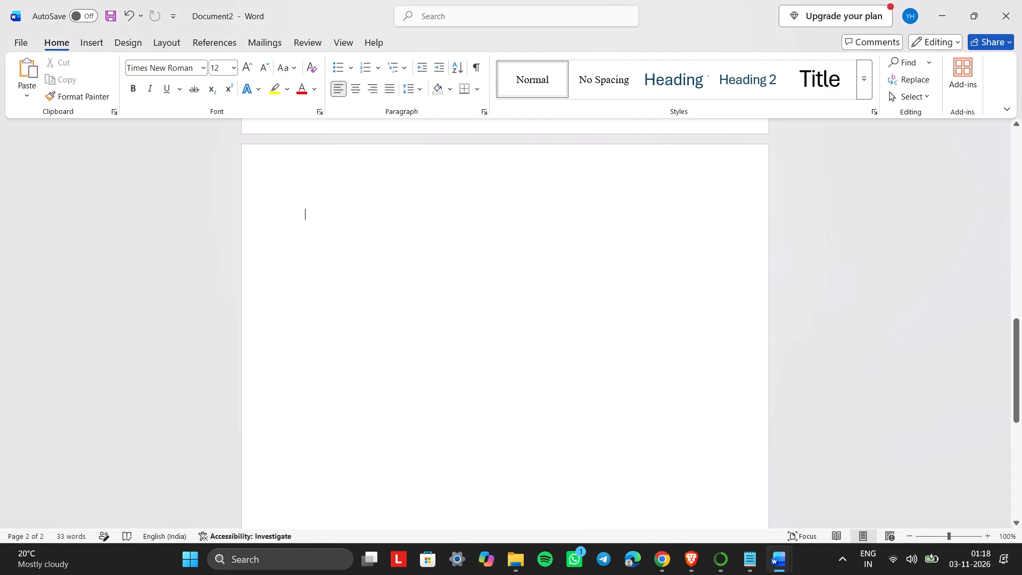
click(325, 226)
key(ctrl+v)
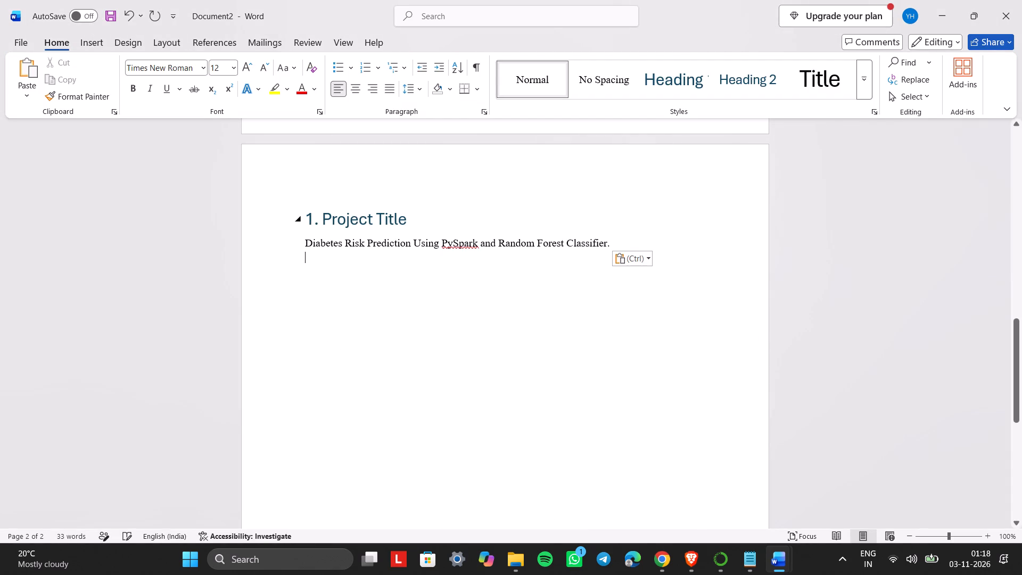
Format the pasted "1. Project Title" heading in Normal style, bold, 14 pt, with a colon added at its end.
drag(411, 216, 306, 218)
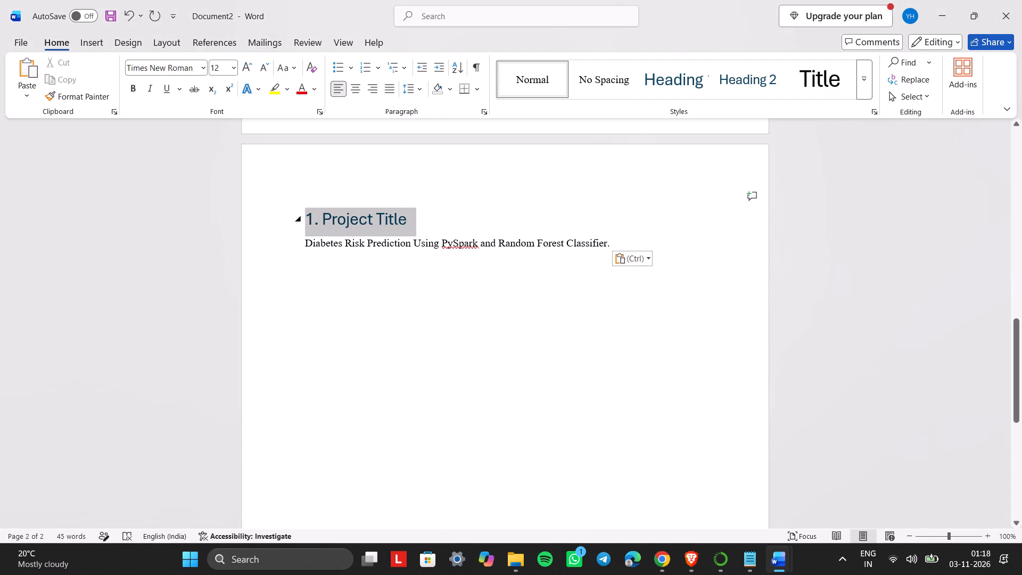
drag(306, 218, 305, 218)
click(518, 76)
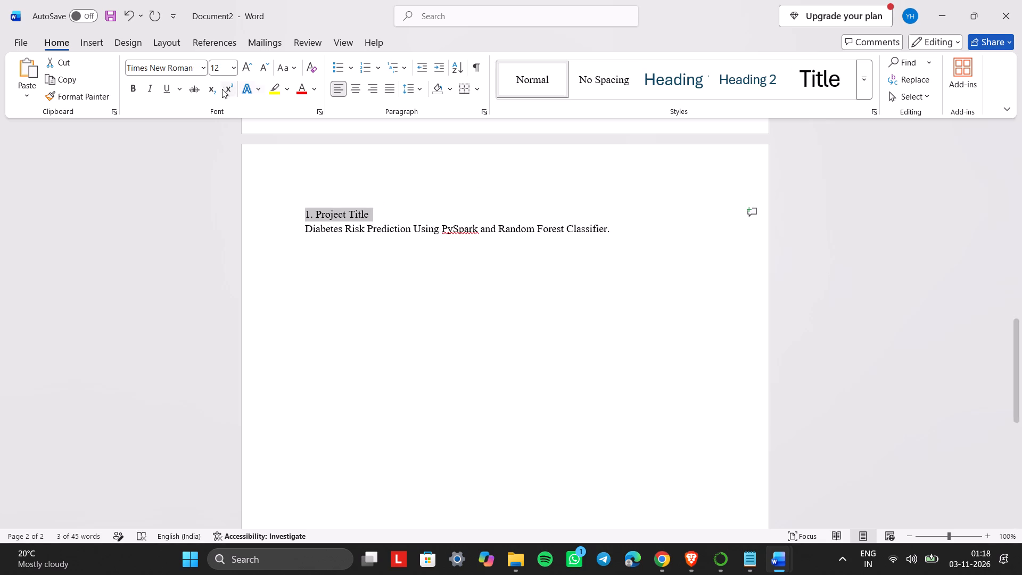
click(130, 88)
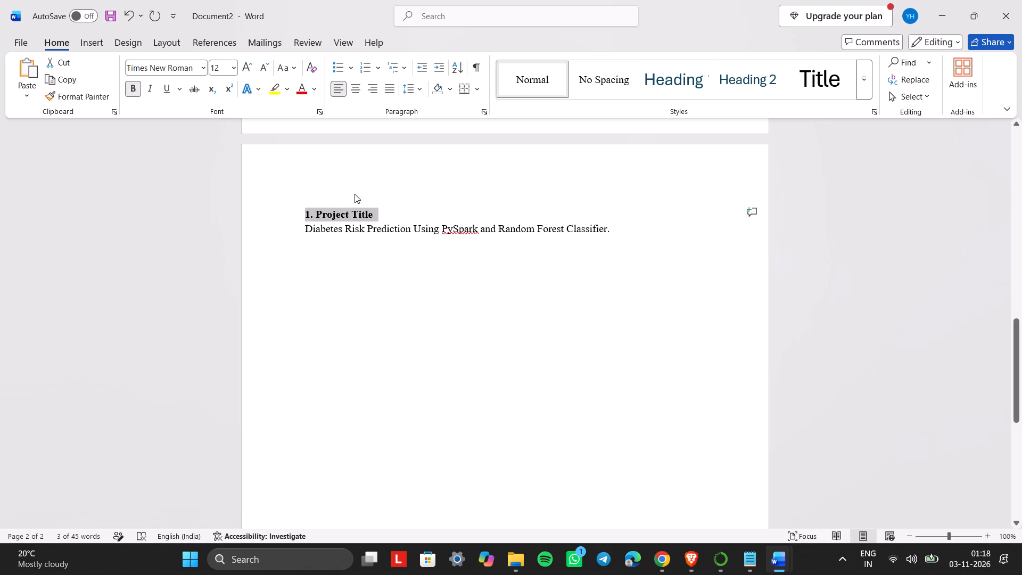
click(382, 209)
key(shift+colon)
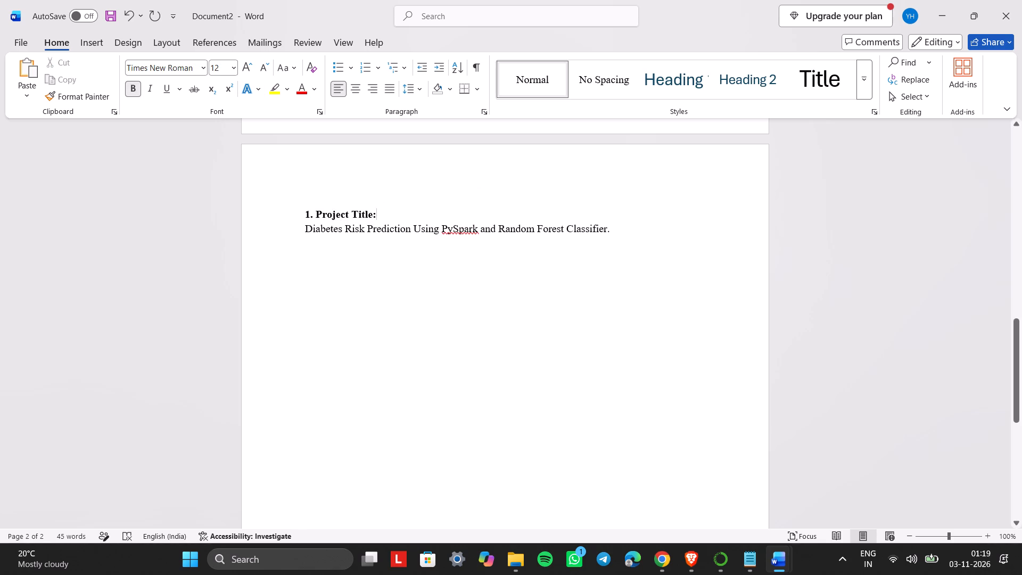
drag(397, 209, 304, 213)
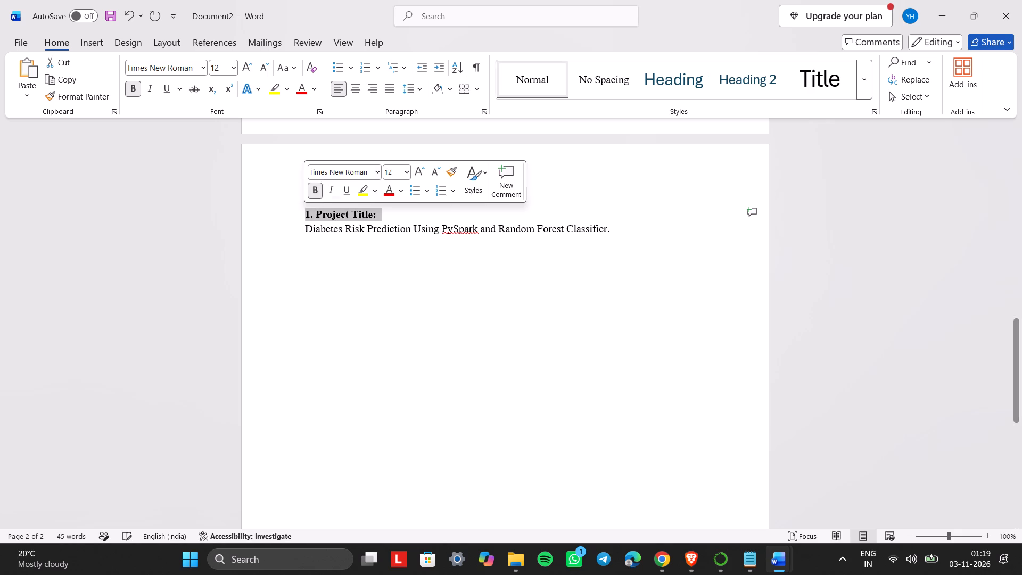
click(406, 170)
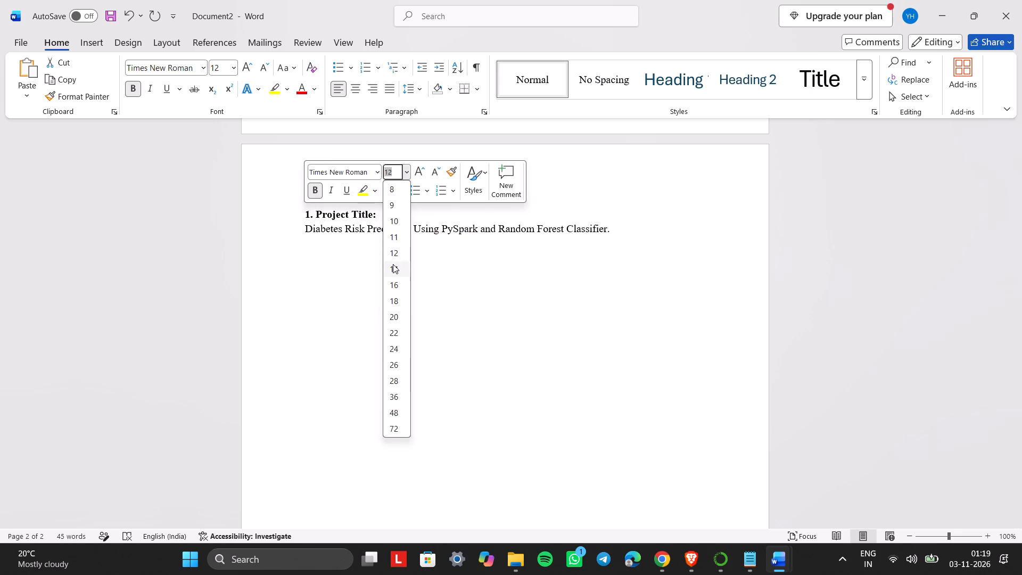
click(392, 267)
Add space before the "Diabetes Risk Prediction Using PySpark and Random Forest Classifier." paragraph below the heading.
click(610, 234)
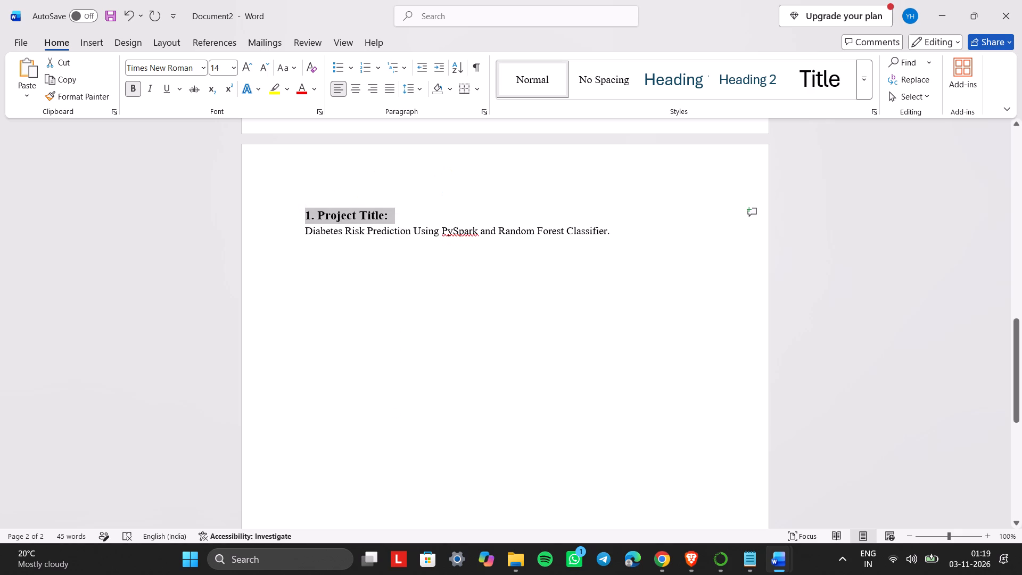
drag(610, 234, 373, 212)
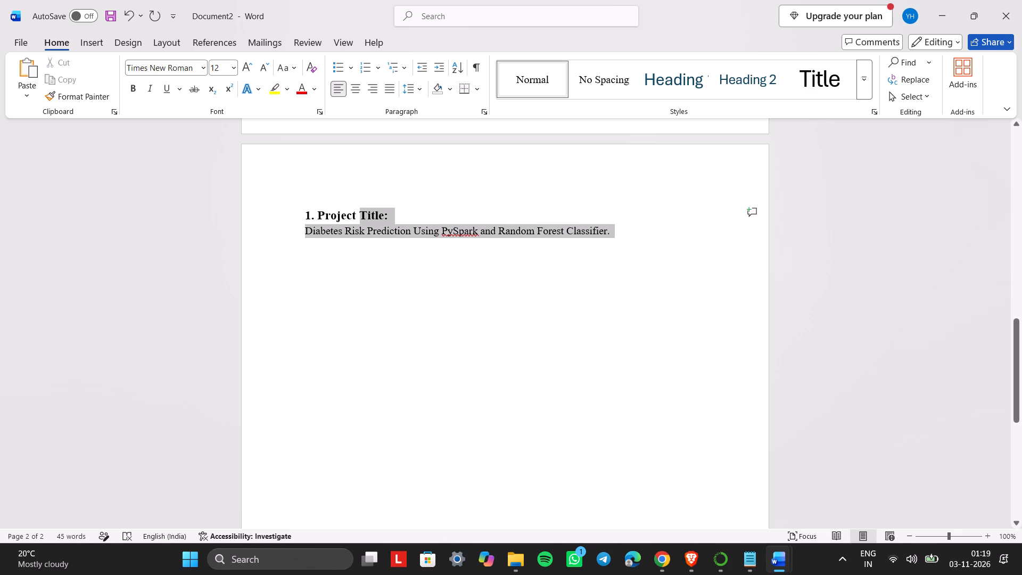
drag(373, 212, 320, 212)
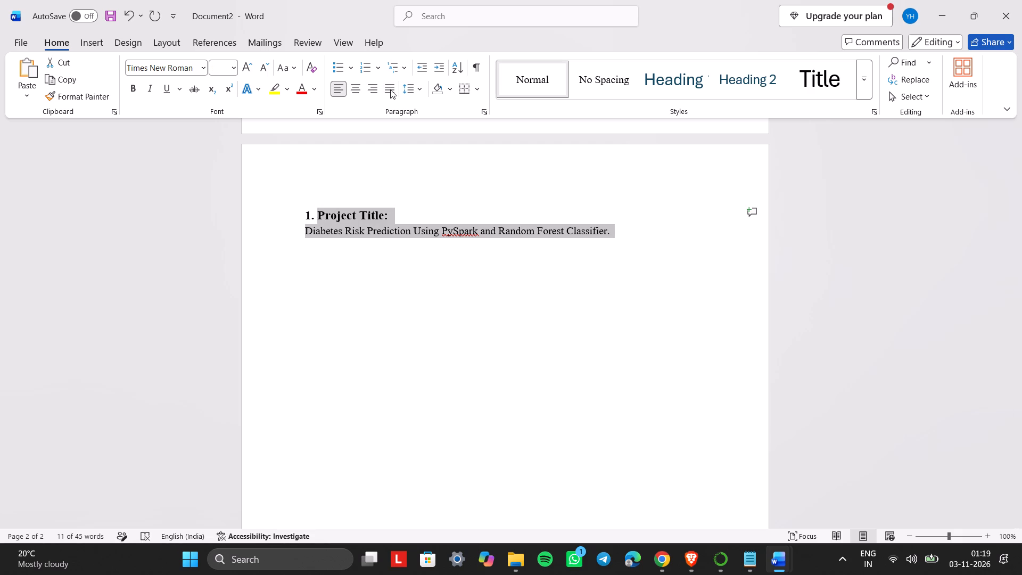
click(419, 210)
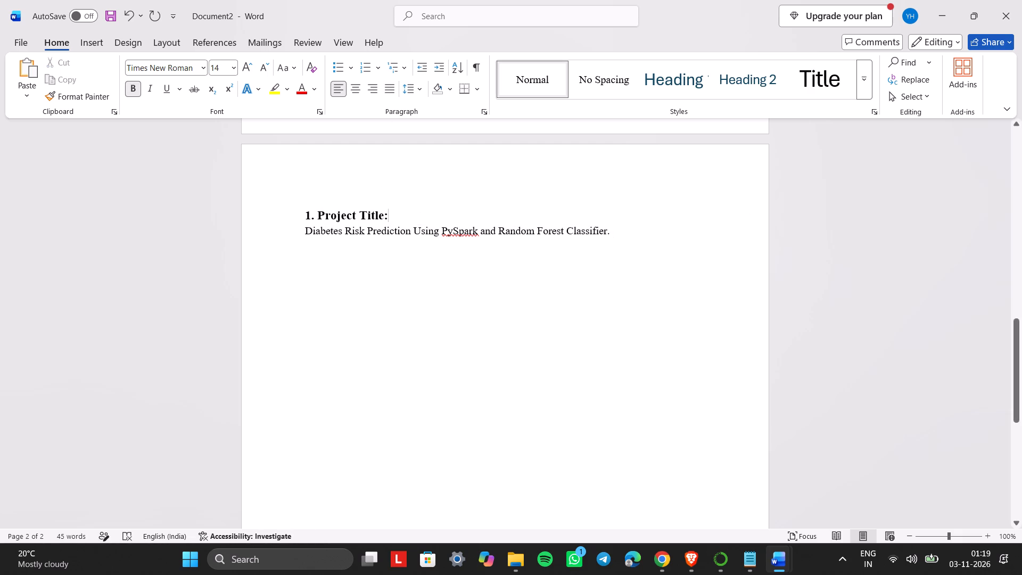
click(420, 223)
click(438, 226)
click(413, 93)
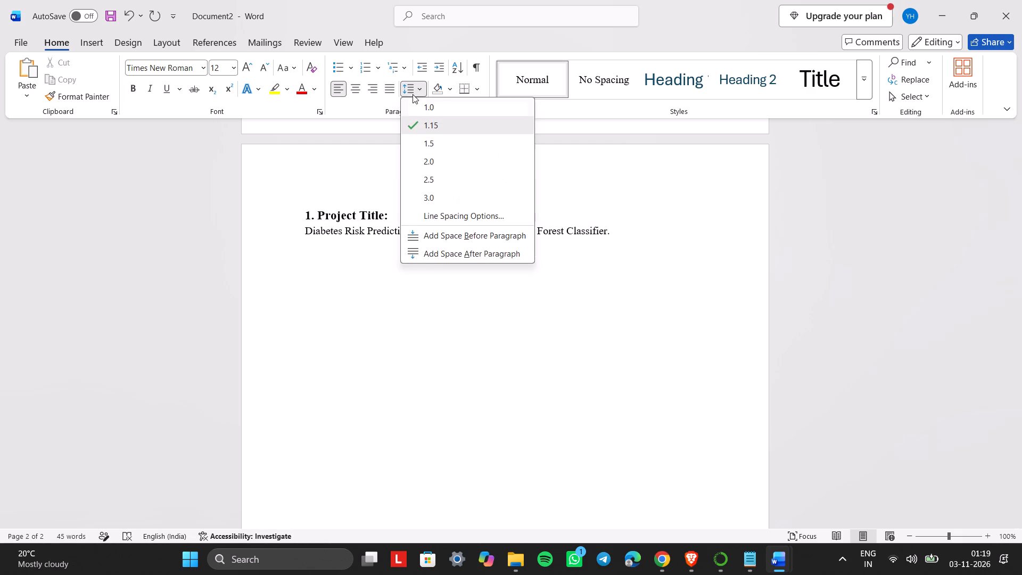
click(419, 232)
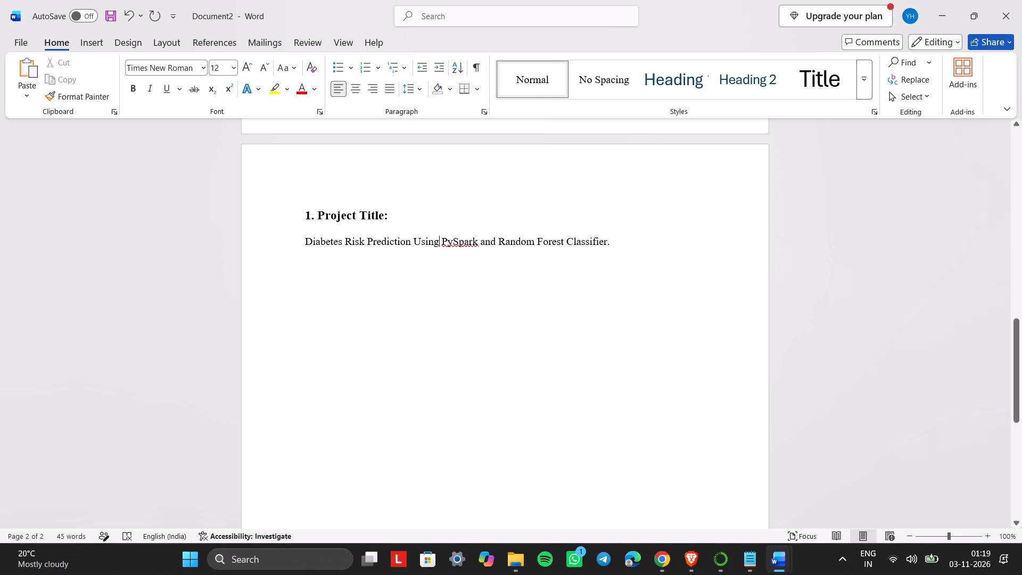
click(619, 237)
click(459, 242)
Copy the "2. Problem Statement" heading and paragraph from INT315_CA2_Diabetes_Risk_Prediction_Report to a new line below the project title description in Document2.
click(393, 213)
click(406, 240)
click(620, 239)
key(Return)
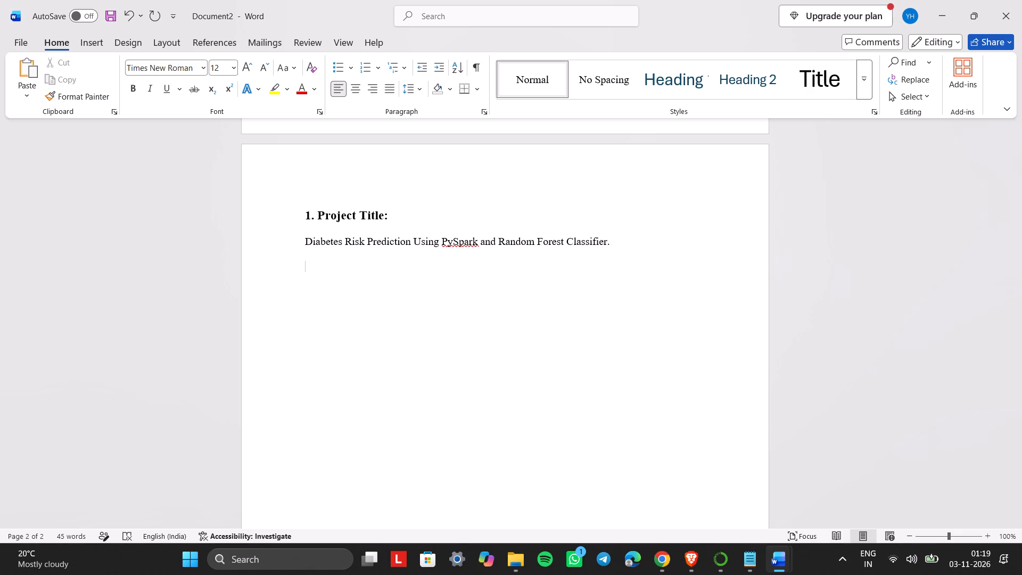
key(alt+Tab)
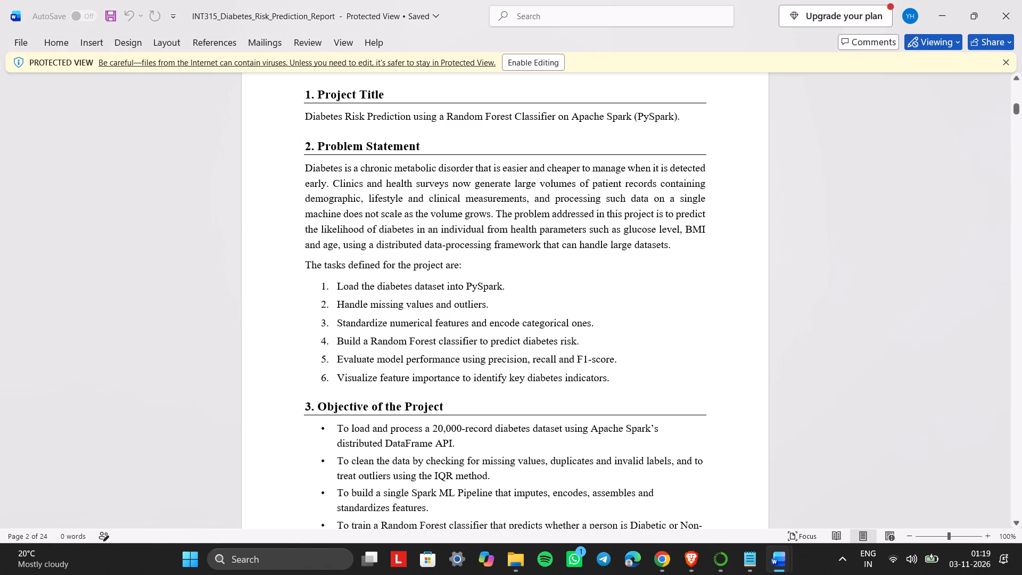
key(alt+Tab)
key(alt+Tab)
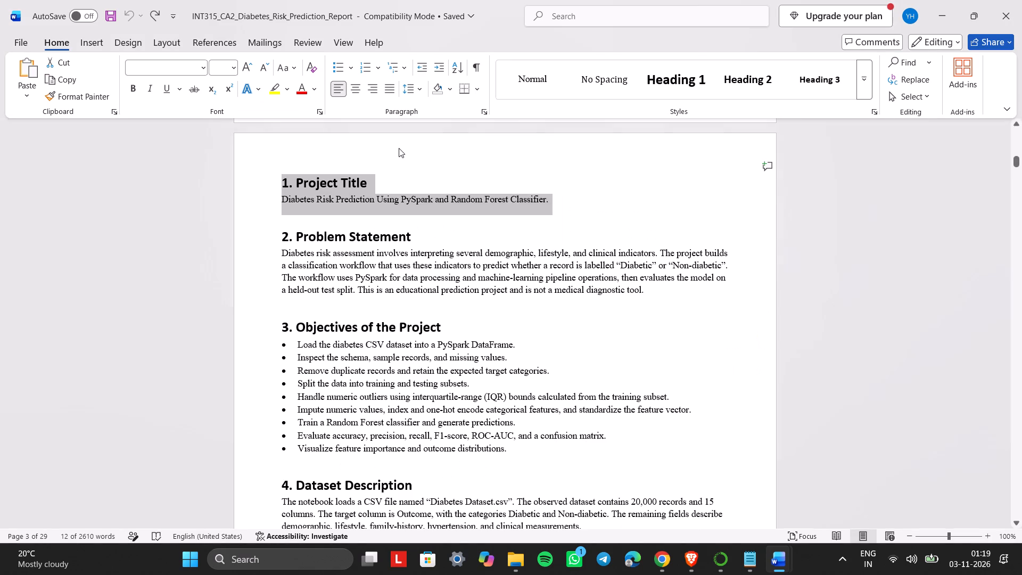
click(668, 309)
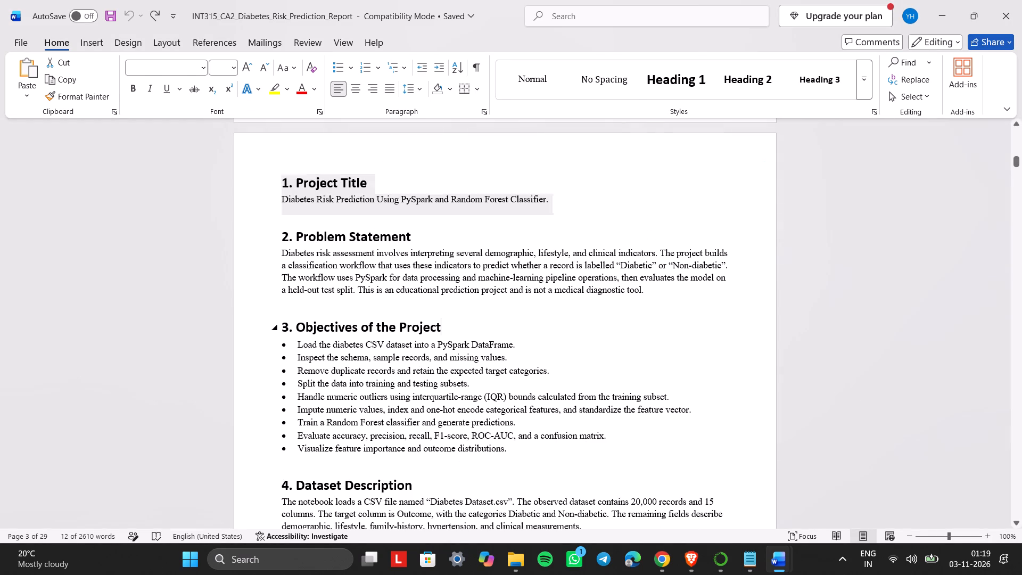
drag(661, 301, 283, 236)
key(ctrl+c)
key(alt+Tab)
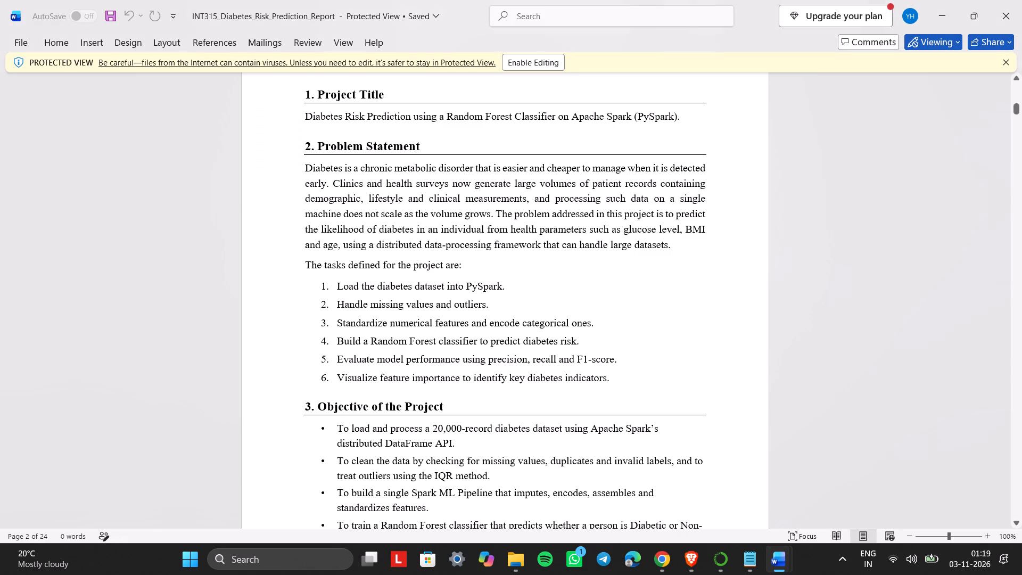
key(alt+Tab)
key(alt+Tab)
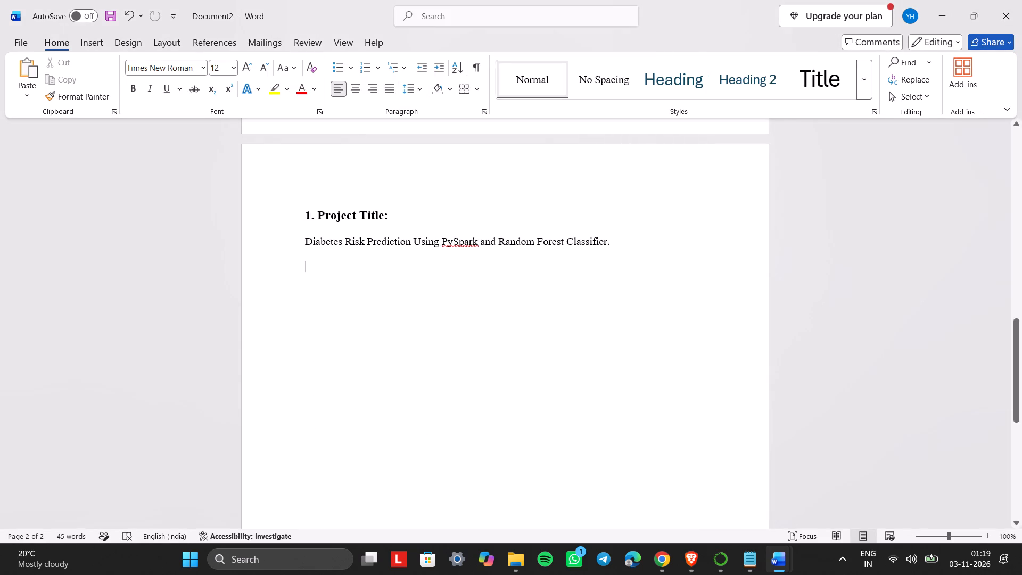
key(ctrl+v)
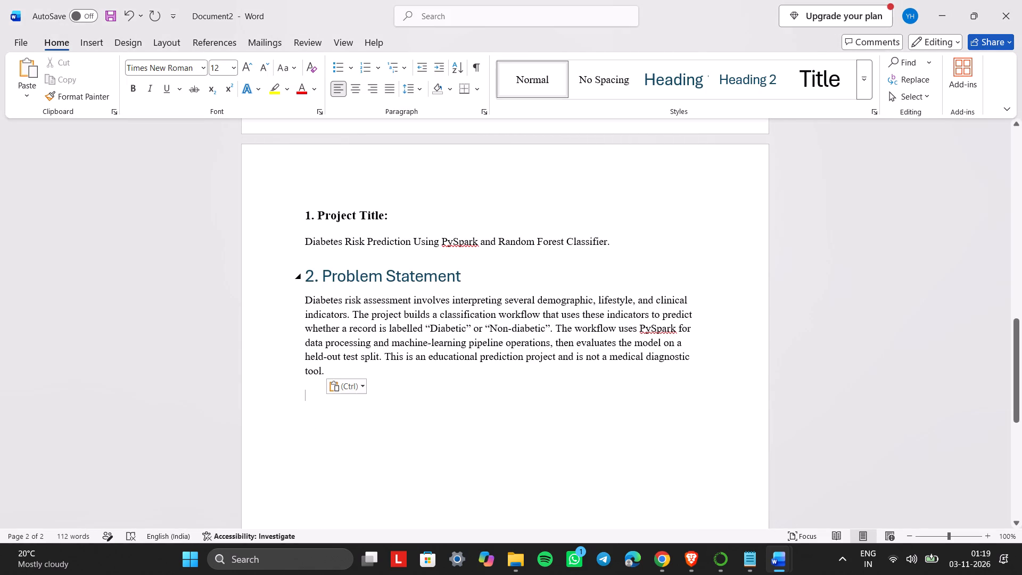
Format the pasted "2. Problem Statement" heading in Normal style, bold, 14 pt, with a blank line above and a colon at its end.
drag(466, 278, 297, 284)
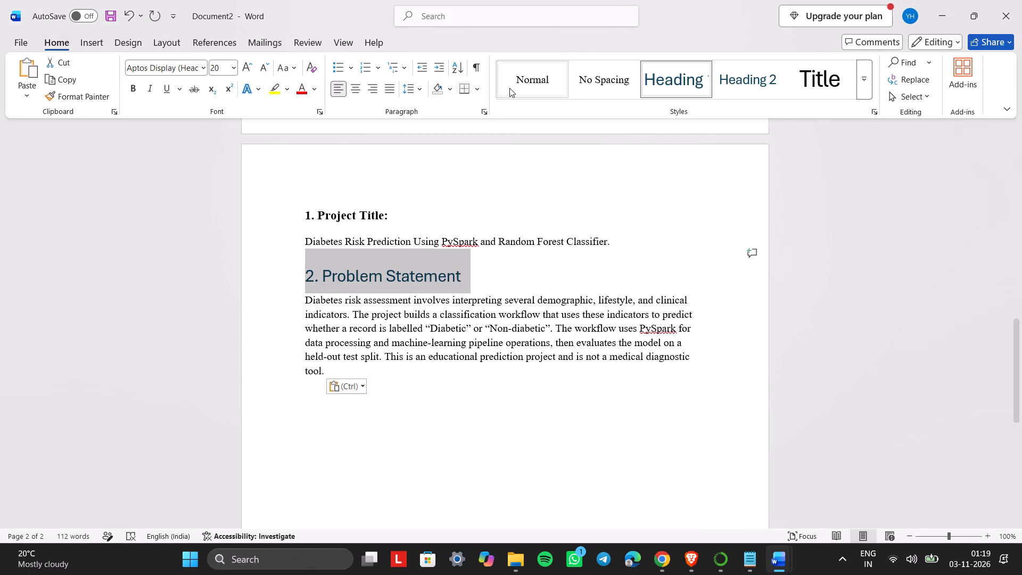
click(512, 85)
click(634, 244)
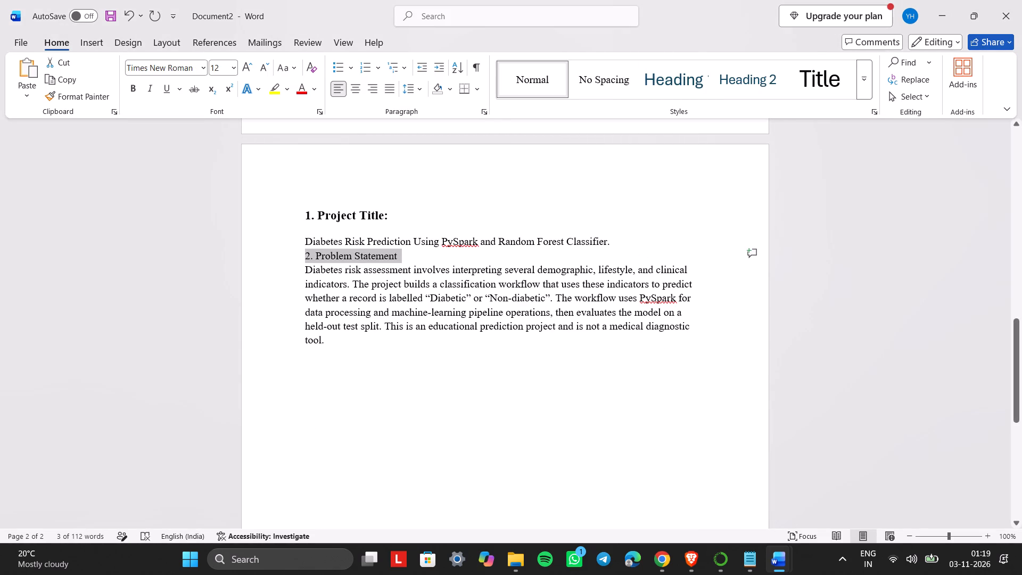
key(Return)
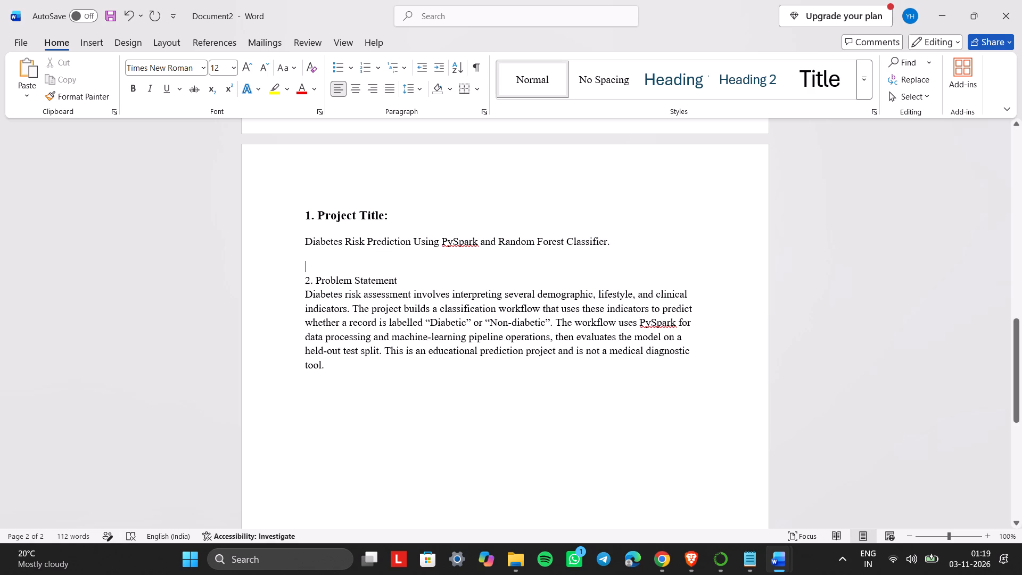
click(410, 285)
key(shift+colon)
drag(409, 284, 304, 283)
drag(318, 260, 405, 235)
click(405, 240)
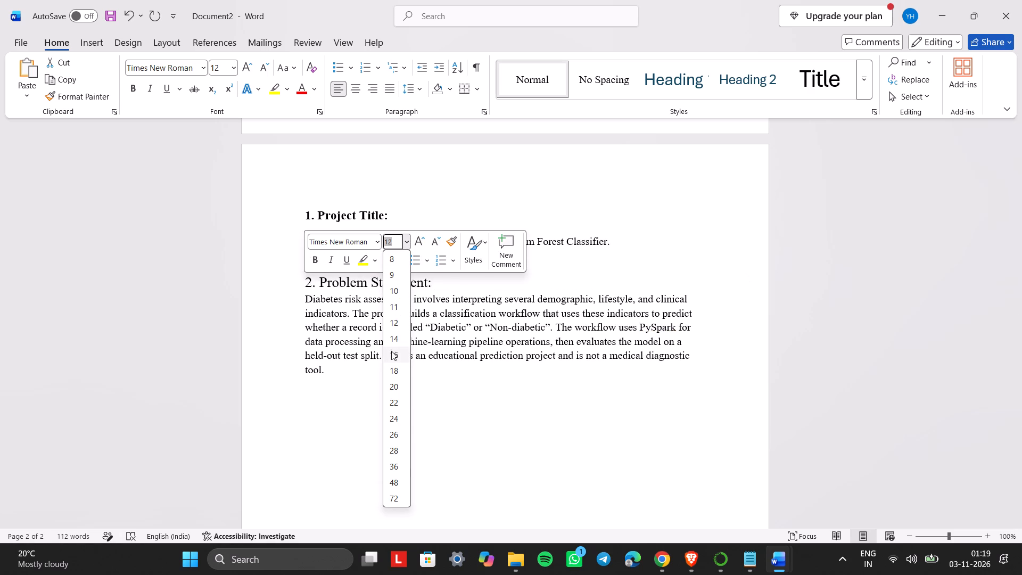
click(399, 334)
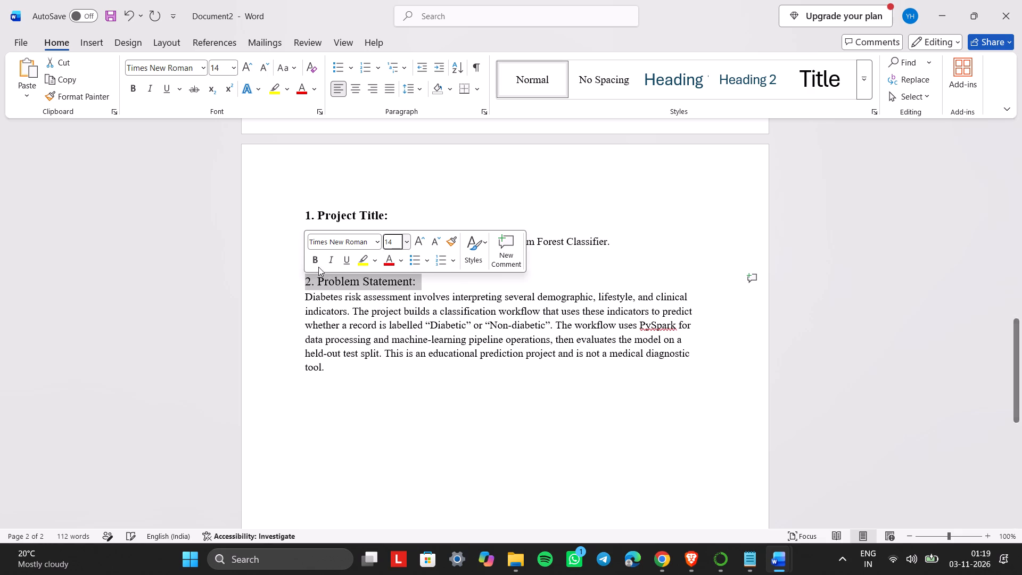
click(315, 261)
click(450, 285)
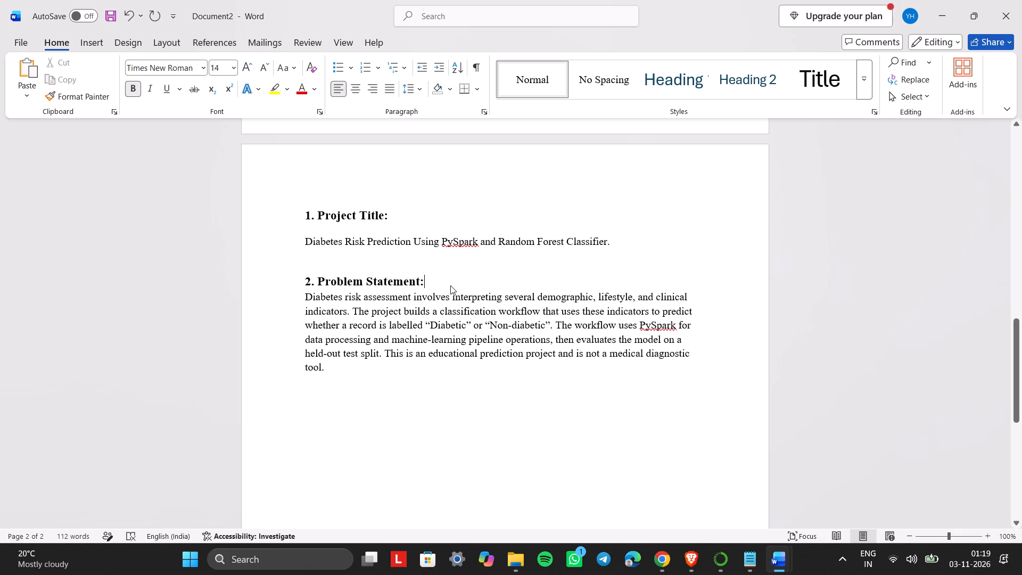
Add space before the problem statement paragraph that begins "Diabetes risk assessment involves".
click(473, 295)
click(416, 97)
click(414, 88)
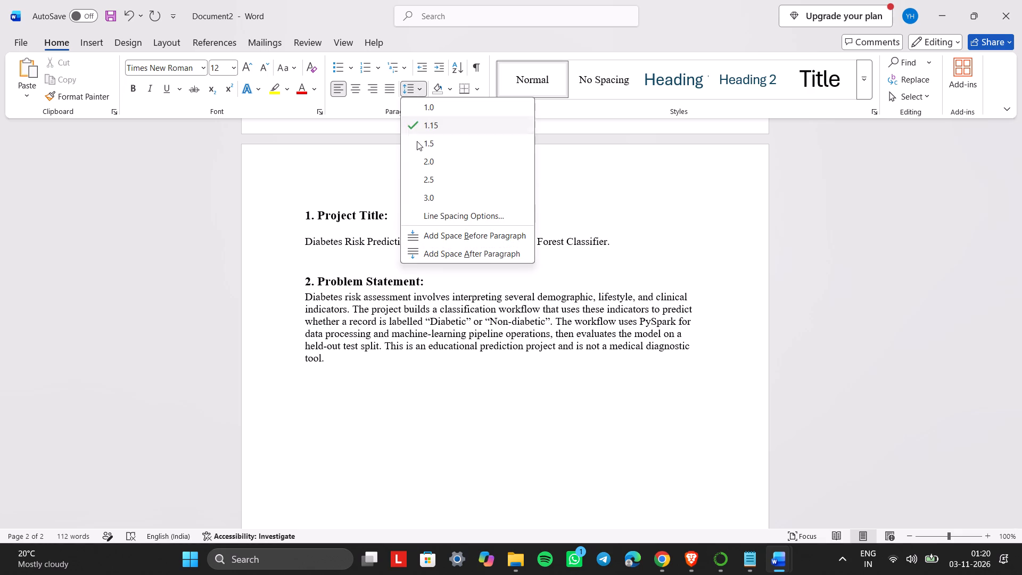
click(424, 237)
Justify the problem statement paragraph below its heading.
click(380, 401)
drag(380, 401, 360, 383)
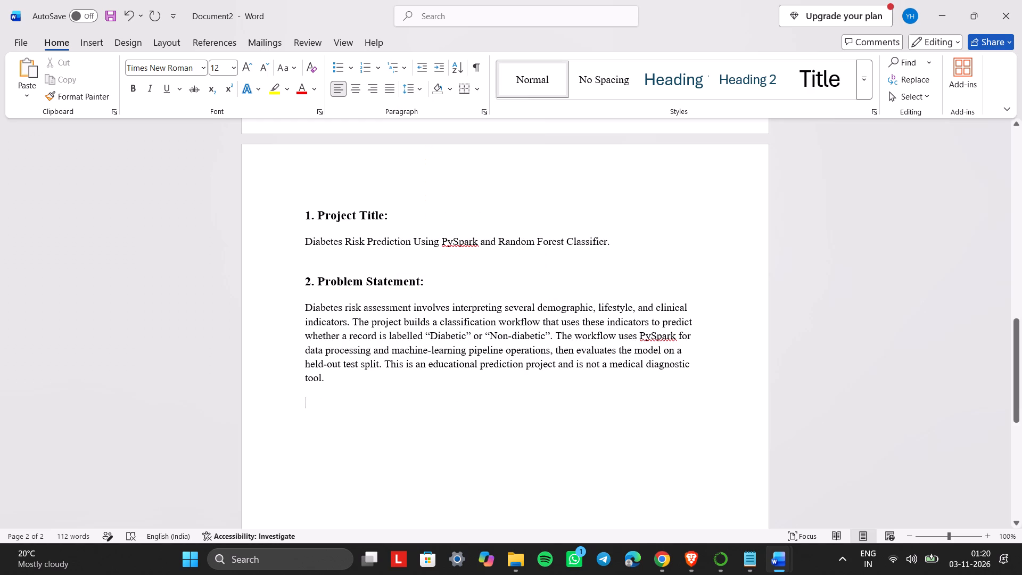
drag(360, 383, 312, 307)
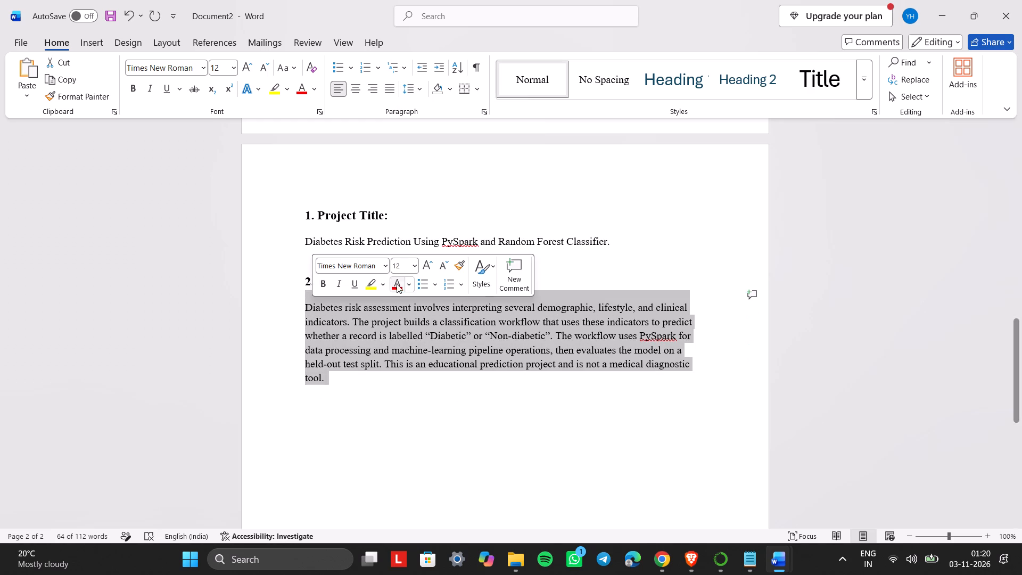
click(431, 365)
drag(370, 396, 316, 309)
click(392, 94)
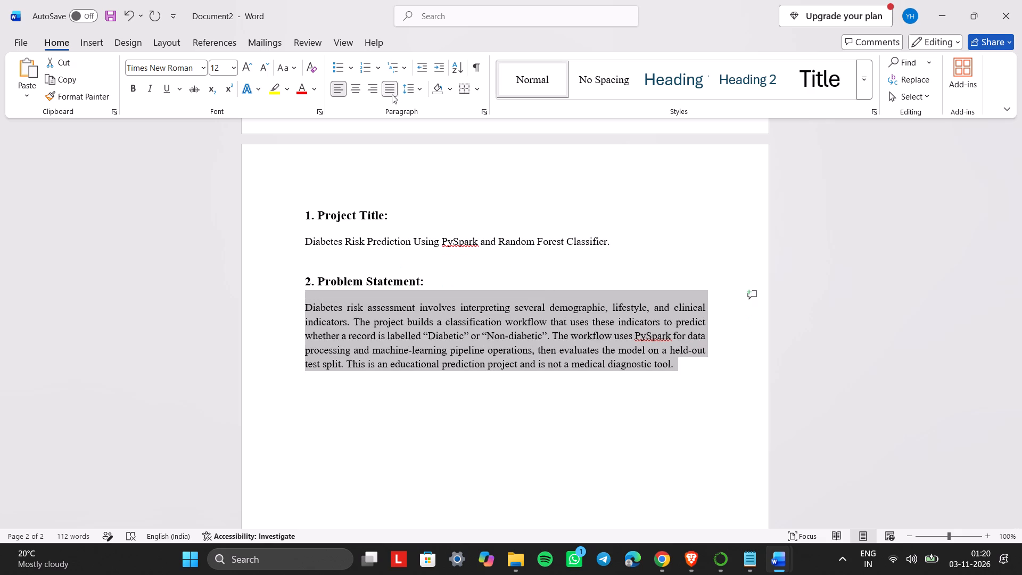
click(507, 397)
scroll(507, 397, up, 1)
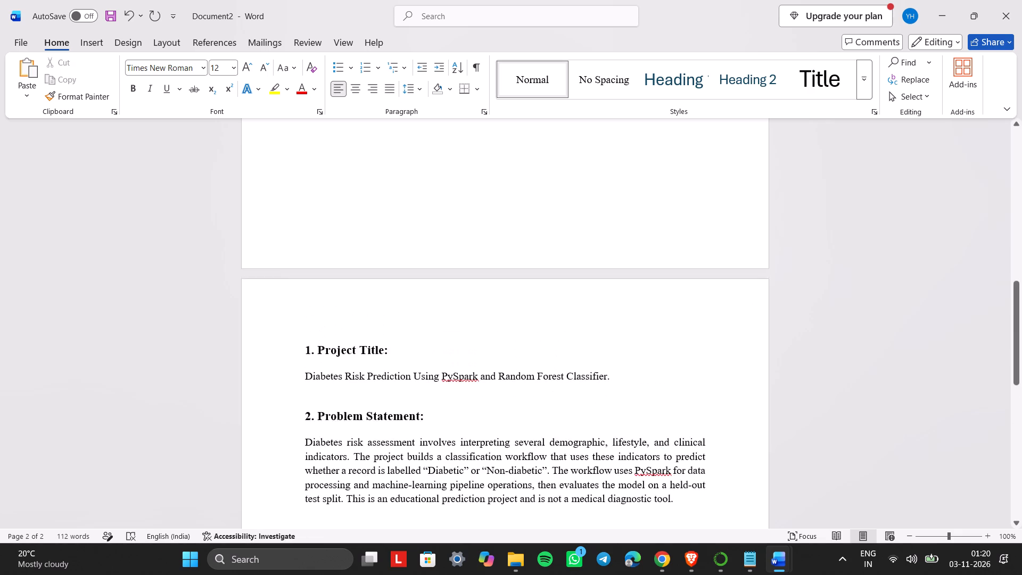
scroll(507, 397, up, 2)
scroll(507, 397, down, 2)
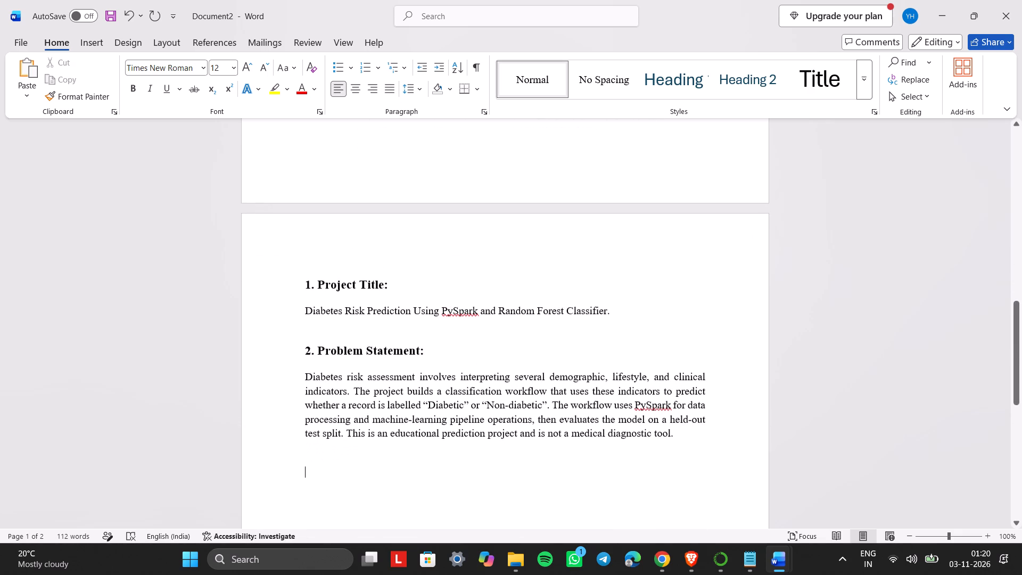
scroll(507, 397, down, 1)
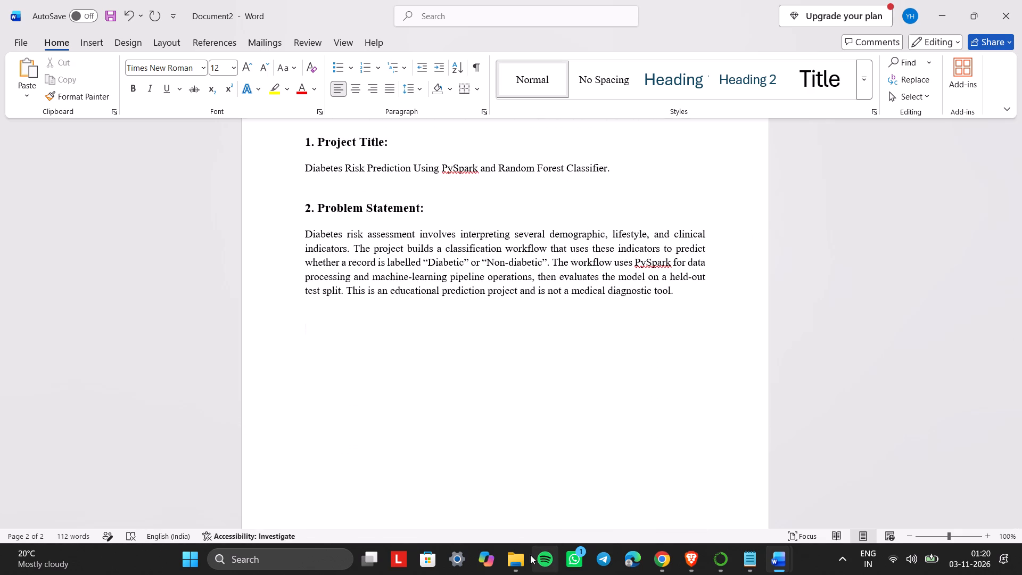
Switch to File Explorer and look through the files in the Downloads folder.
click(521, 557)
scroll(298, 335, down, 1)
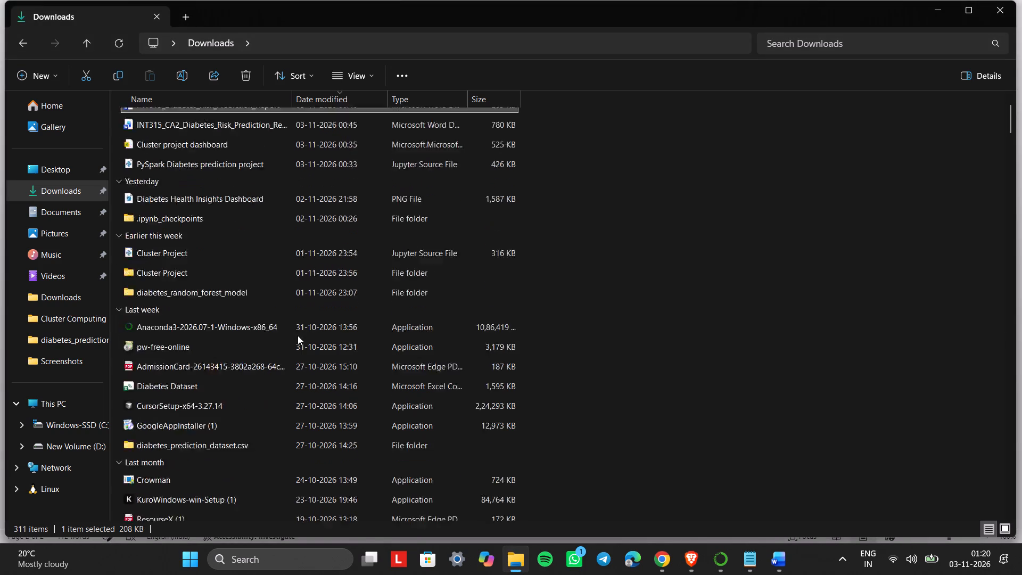
scroll(298, 335, down, 5)
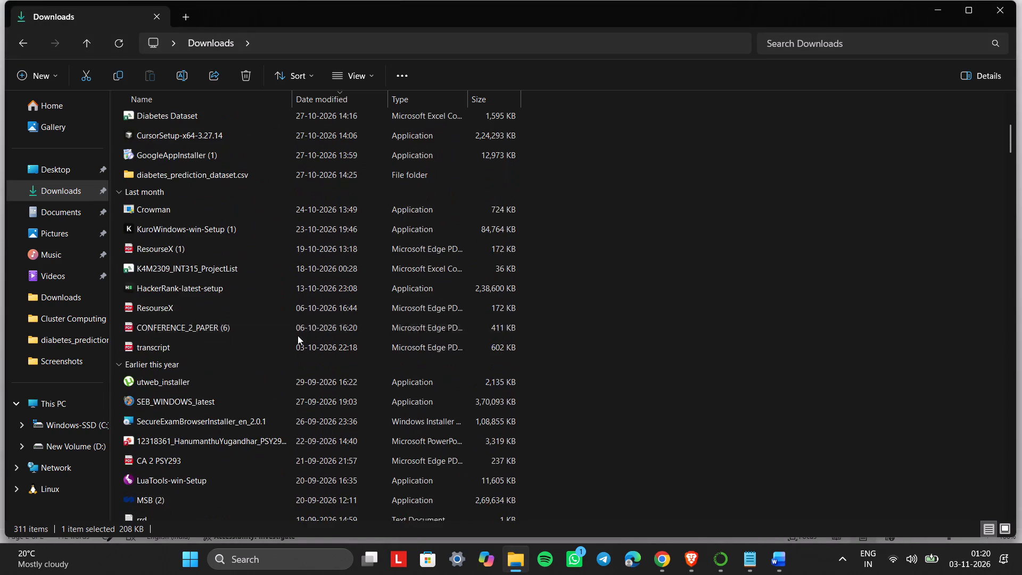
scroll(298, 335, down, 1)
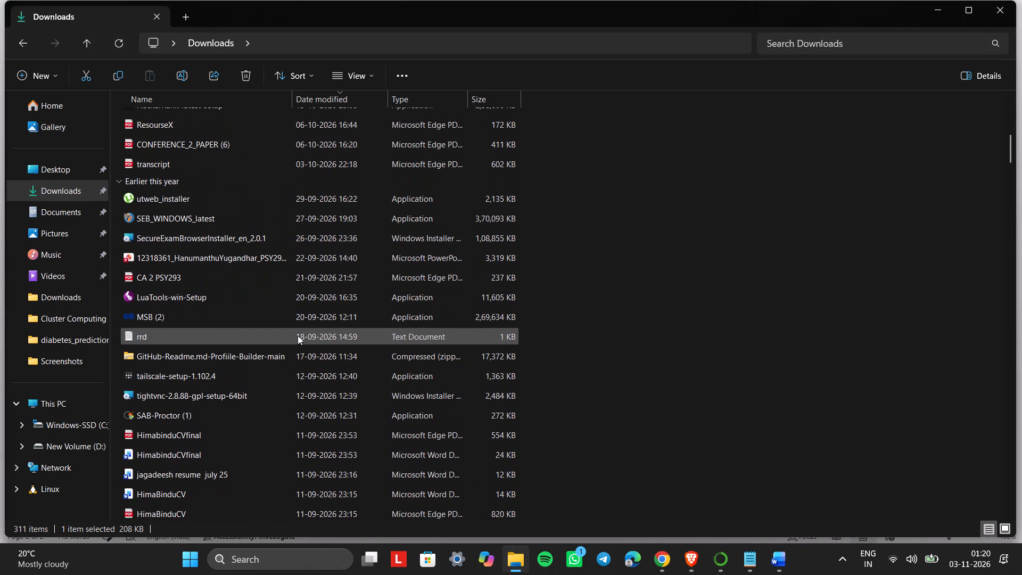
scroll(257, 237, up, 3)
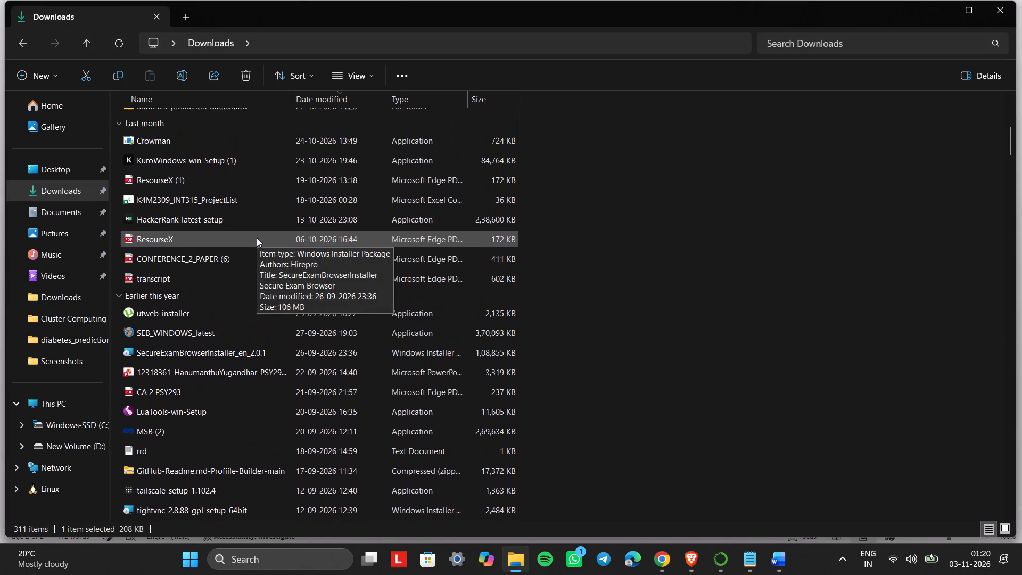
scroll(231, 208, up, 6)
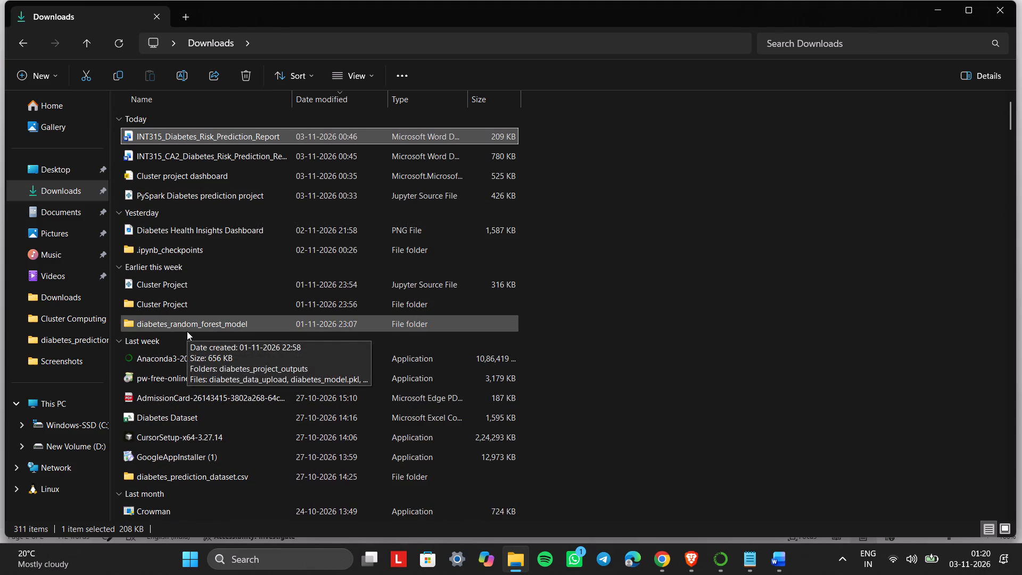
Create a new folder named "CA-2 Project" in Downloads.
click(42, 87)
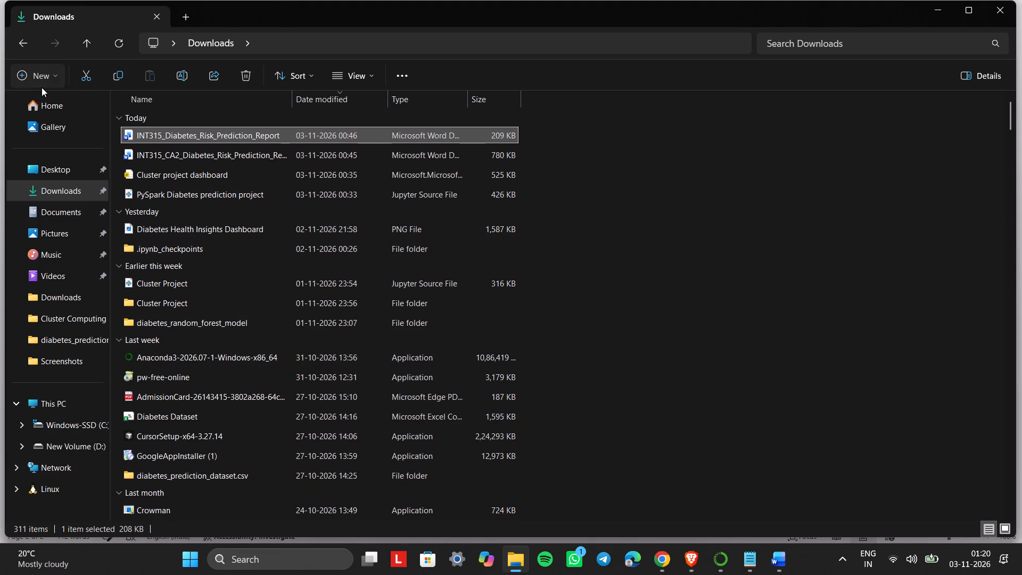
click(89, 110)
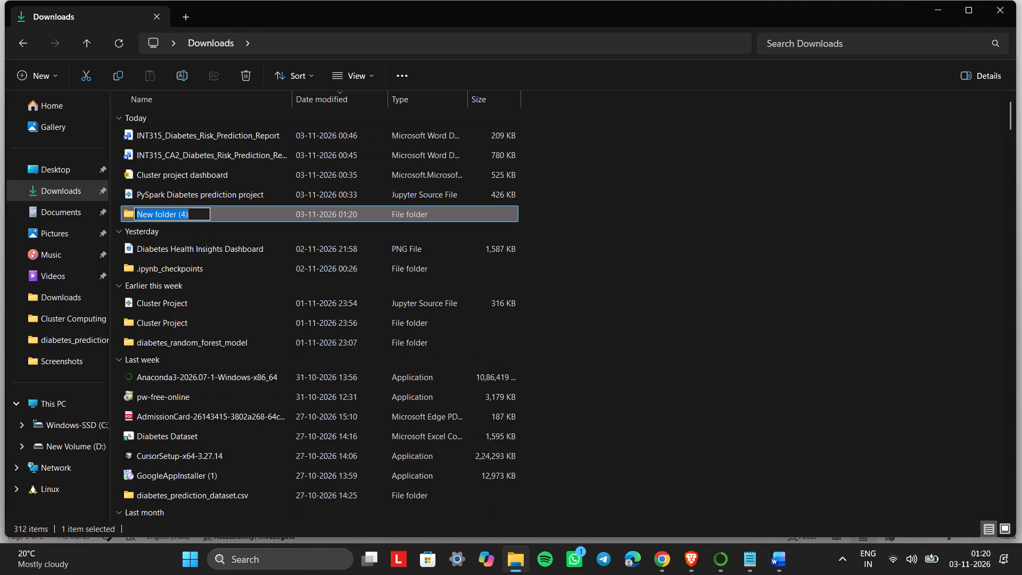
key(BackSpace)
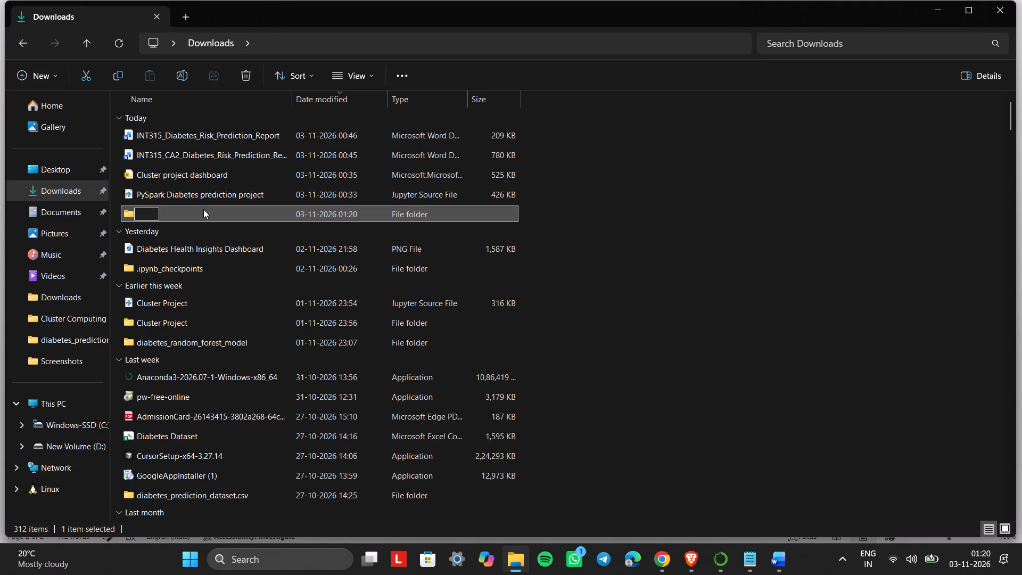
text(CA_)
key(BackSpace)
text(-2)
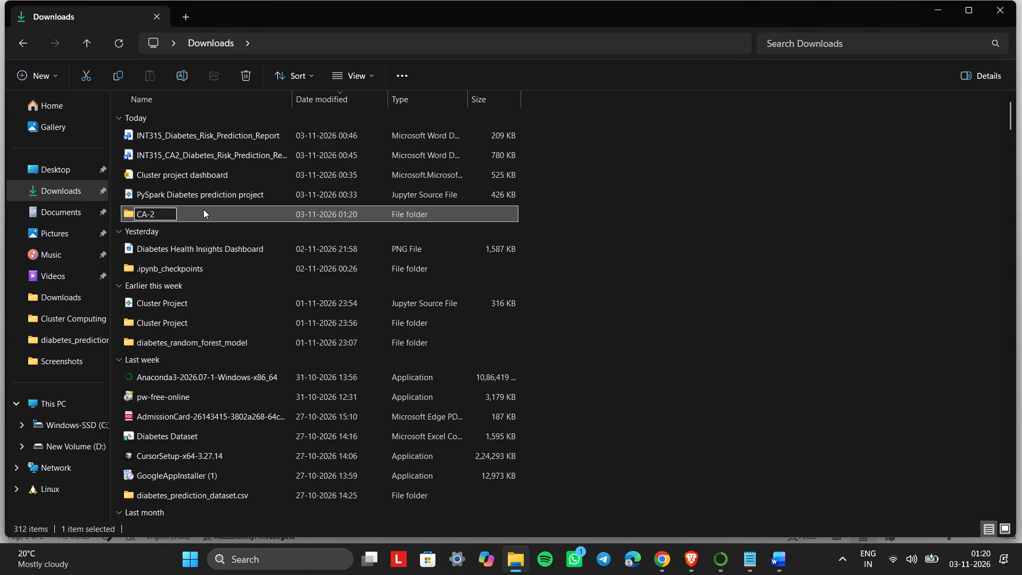
key(space)
text(Project)
click(226, 219)
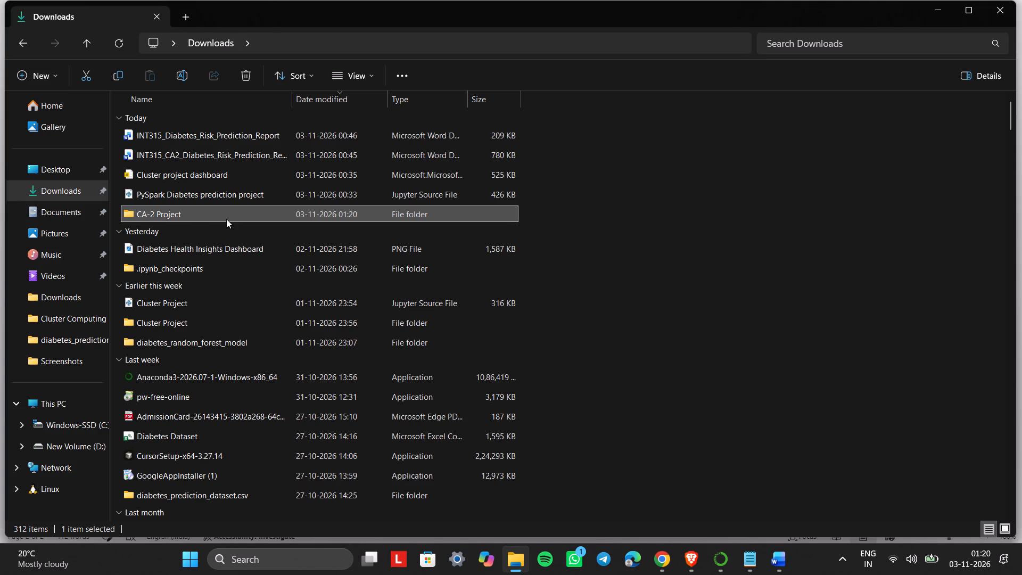
Copy the Cluster project dashboard and PySpark Diabetes prediction project files from Downloads into the CA-2 Project folder.
ctrl+click(206, 196)
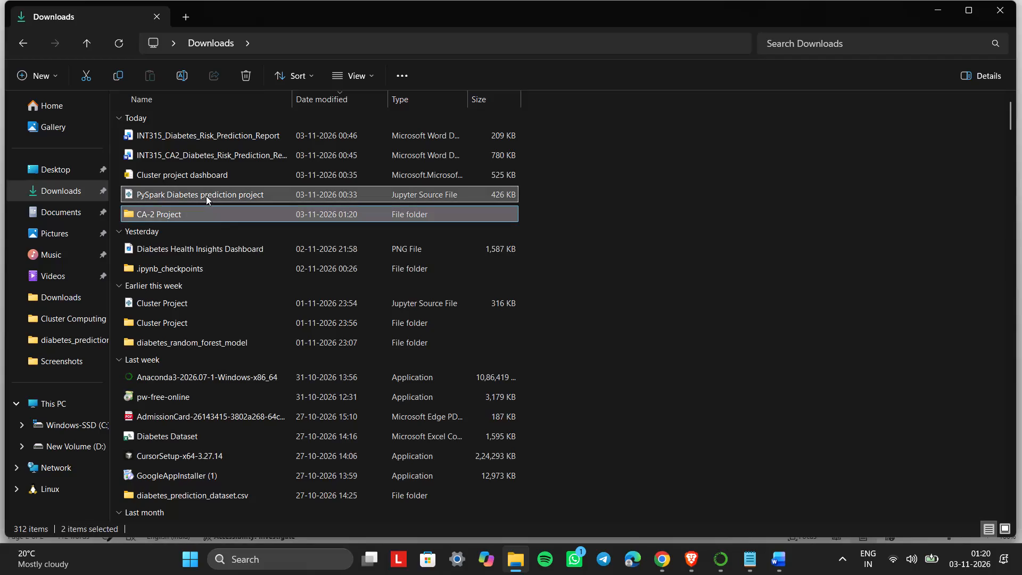
click(213, 208)
click(218, 216)
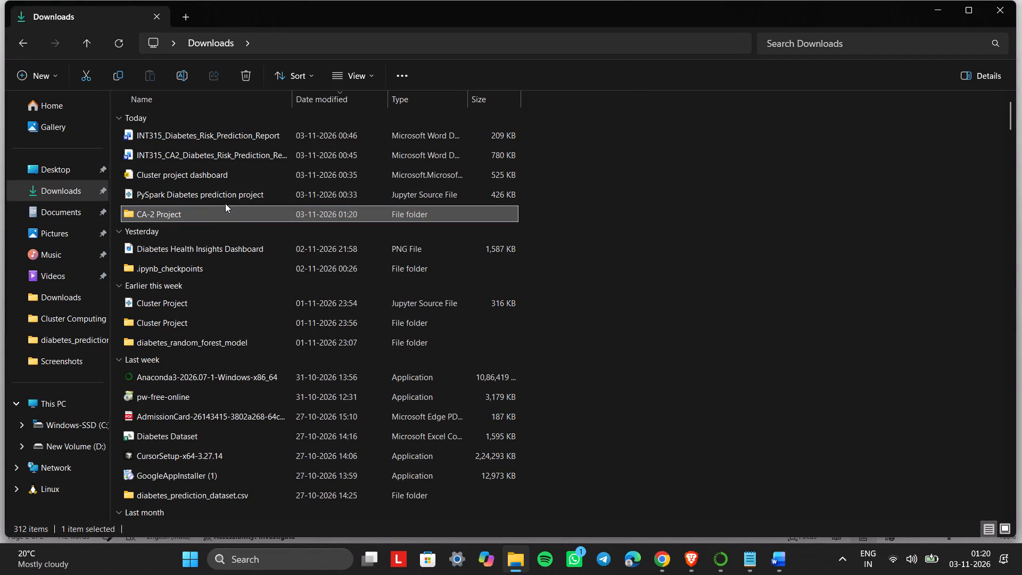
click(232, 196)
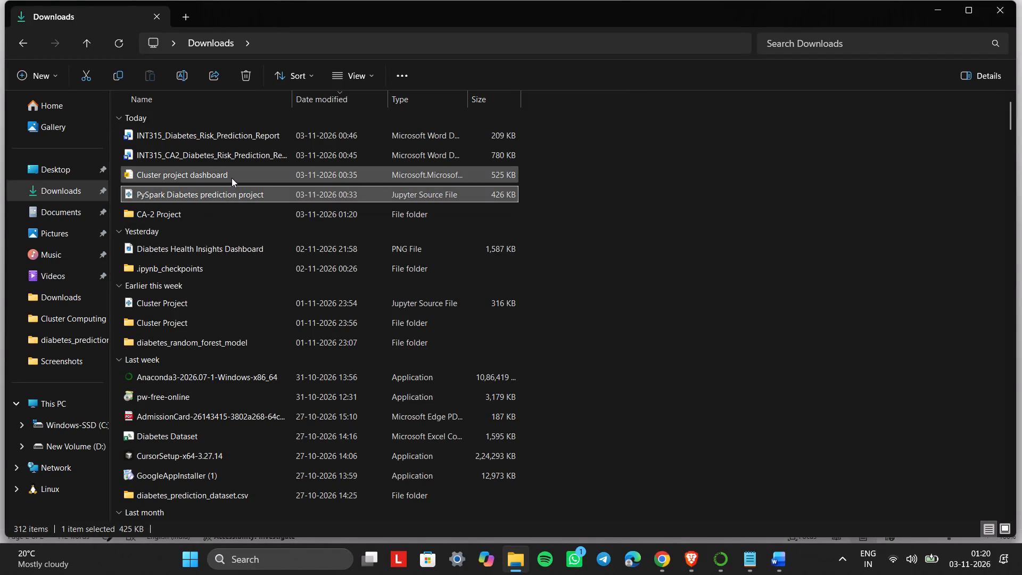
ctrl+click(232, 178)
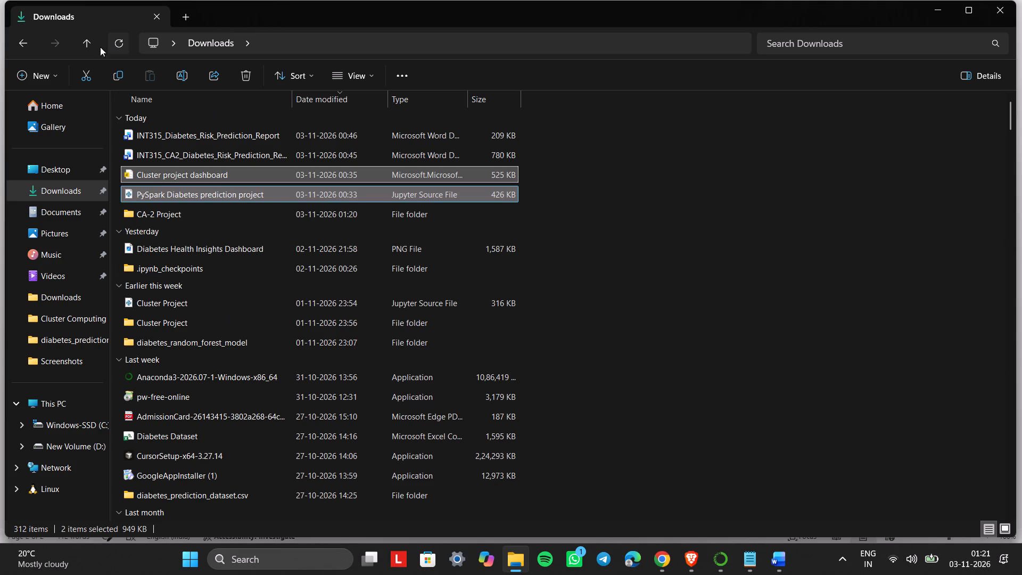
click(127, 74)
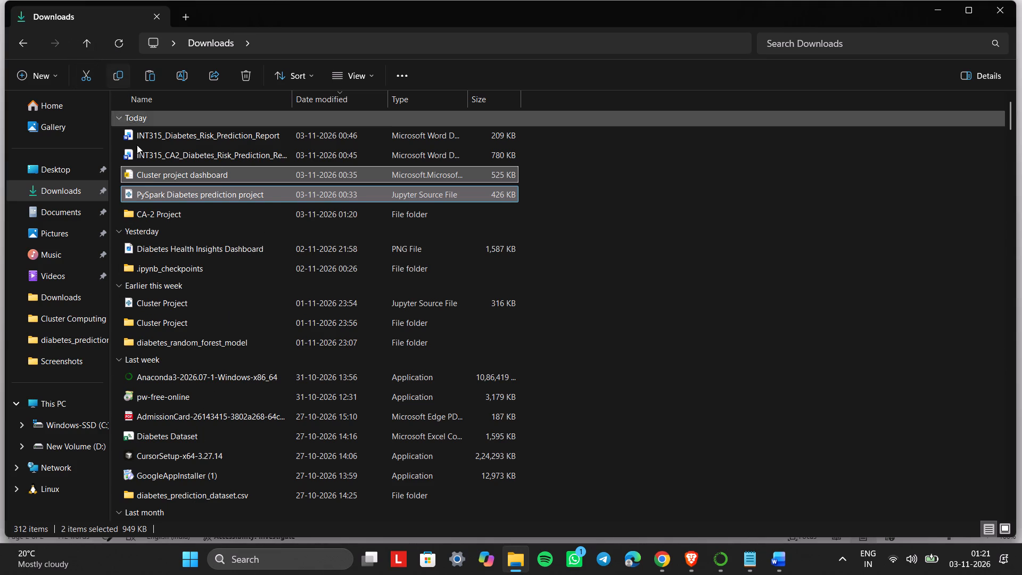
double_click(152, 215)
click(147, 79)
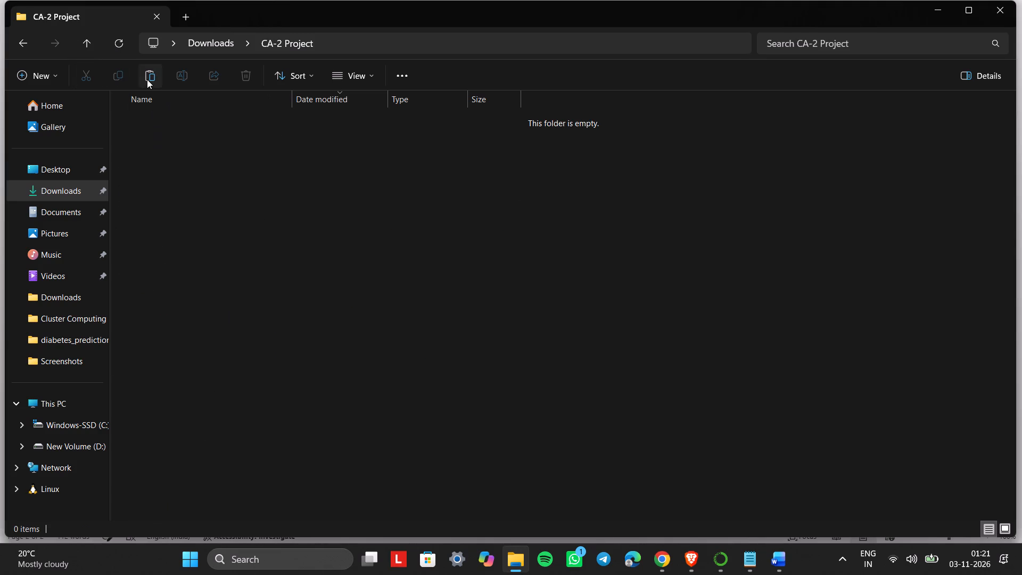
Copy the Diabetes Dataset file from Downloads into the CA-2 Project folder and return to Downloads.
click(19, 39)
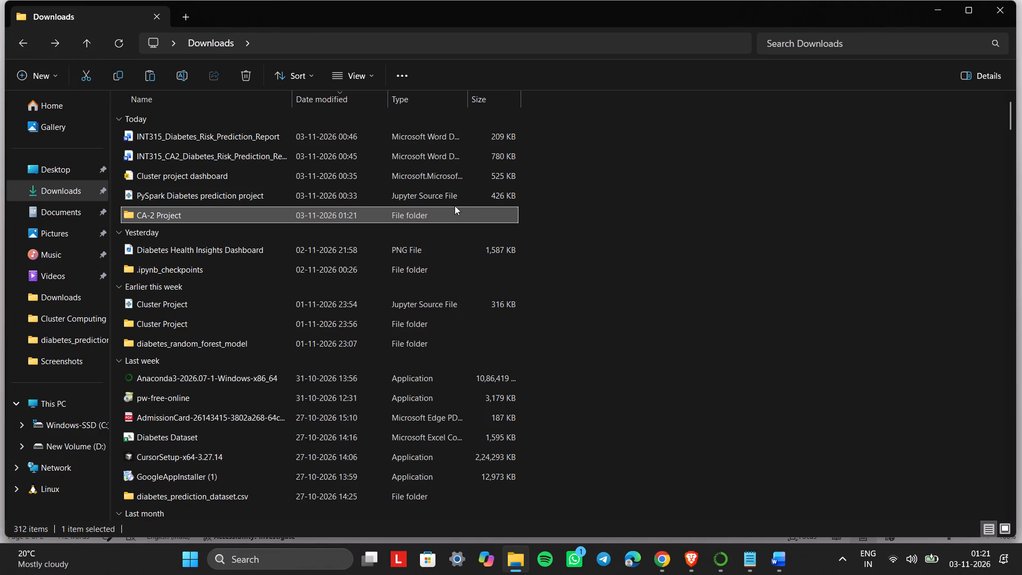
click(155, 443)
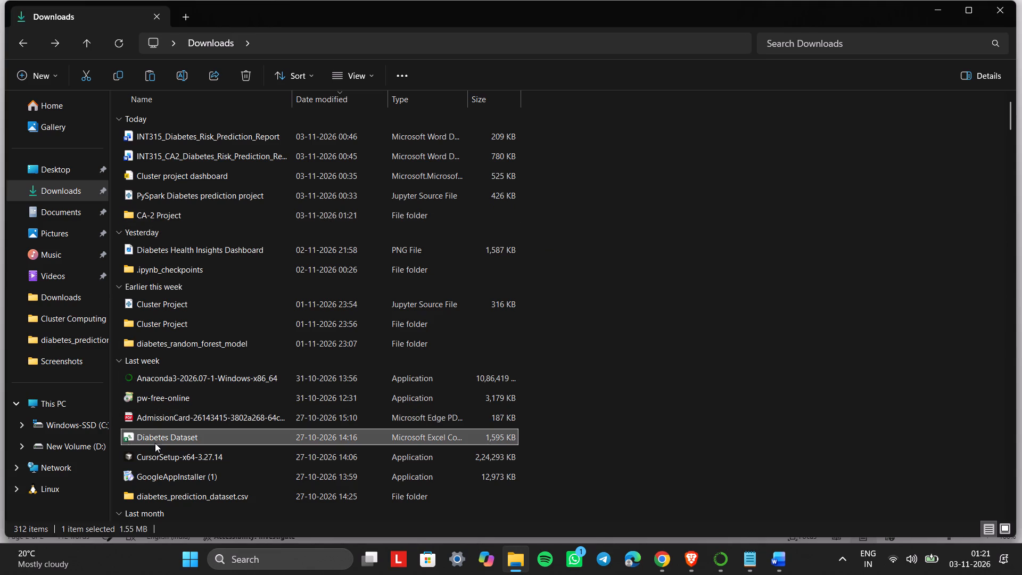
click(121, 81)
double_click(156, 211)
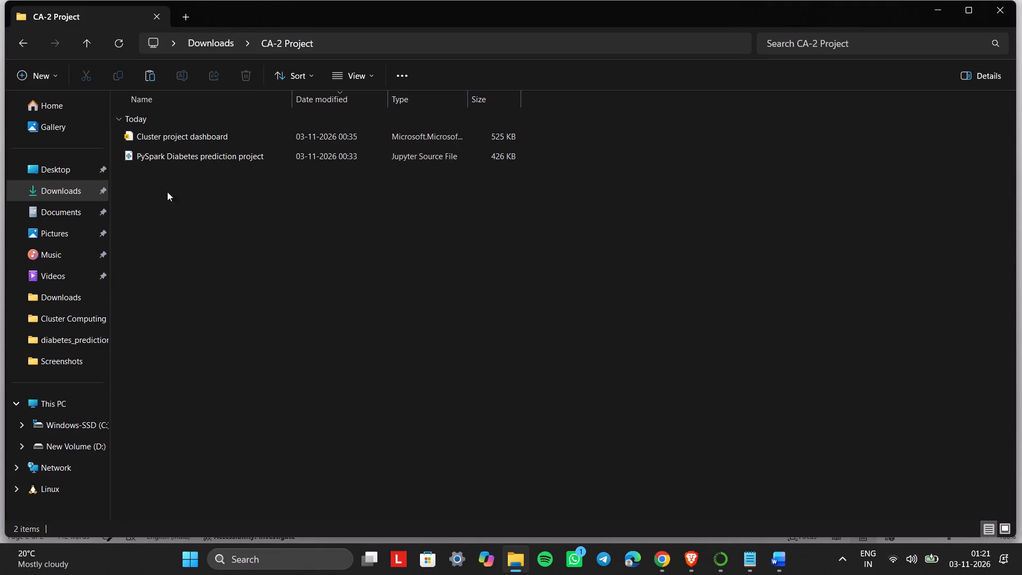
click(158, 69)
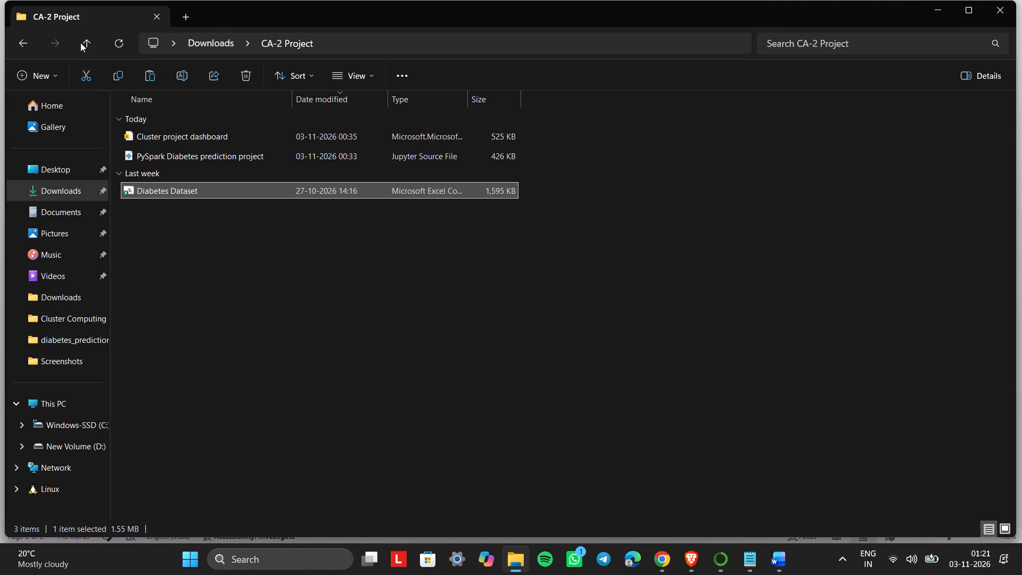
click(113, 44)
click(21, 44)
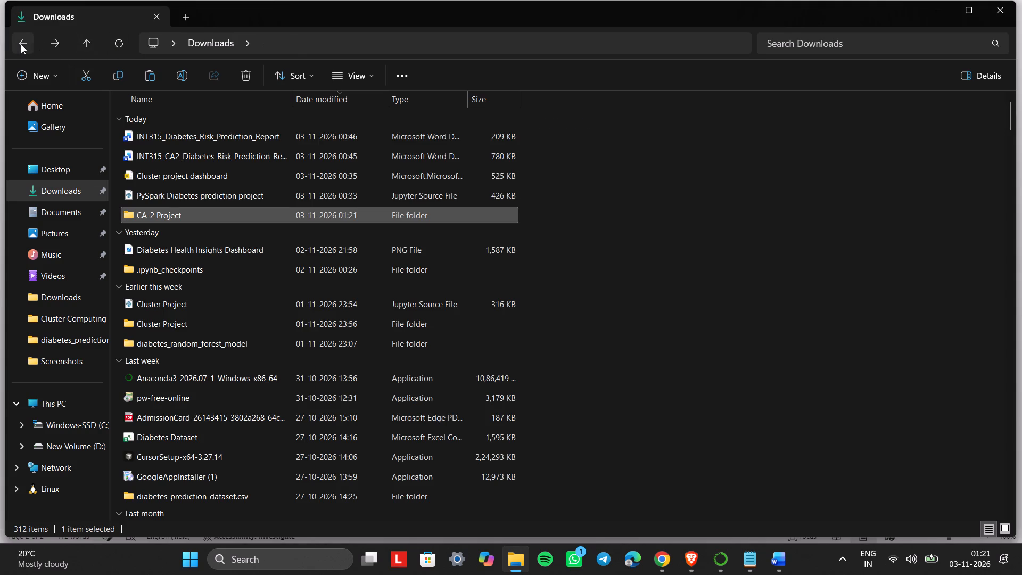
double_click(303, 92)
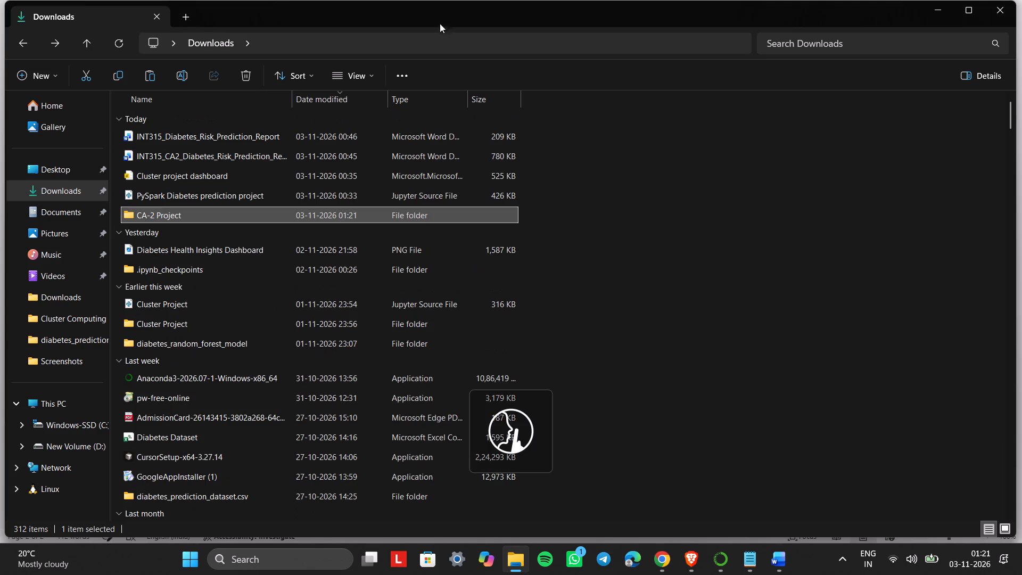
click(671, 228)
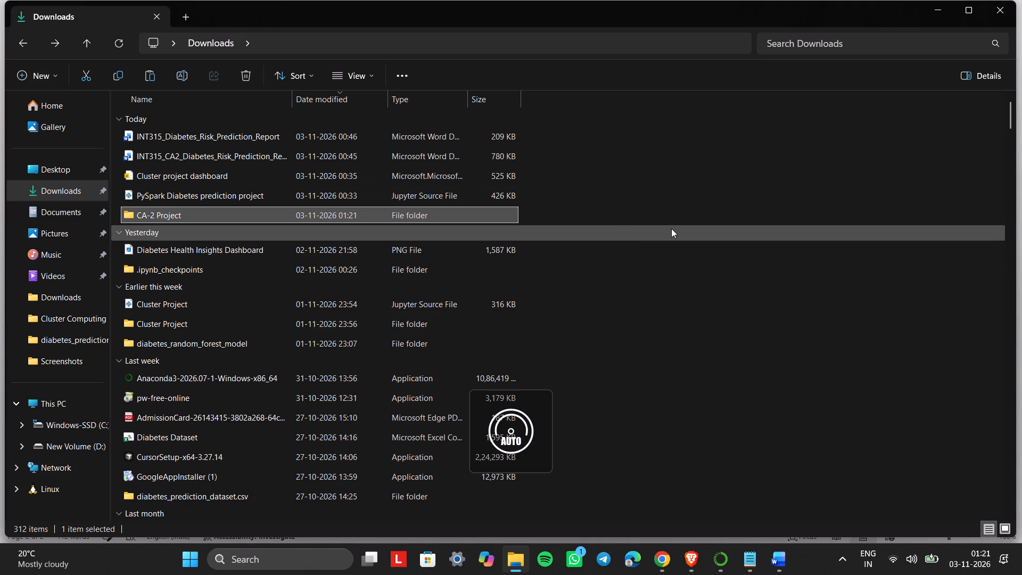
Switch to Document2 in Word and check the report's margins and orientation in Page Setup without changing them.
click(938, 9)
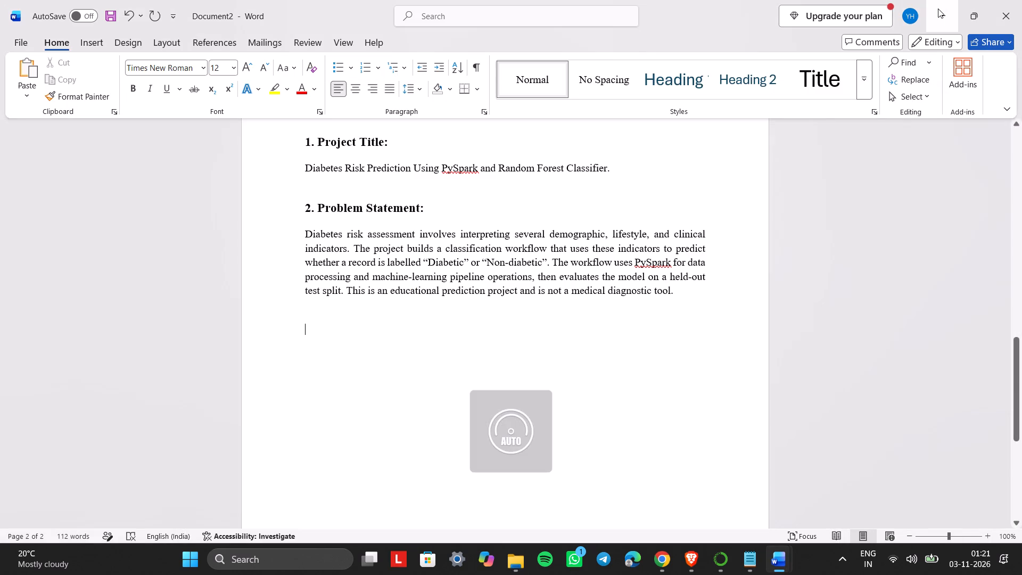
click(884, 289)
scroll(765, 302, up, 2)
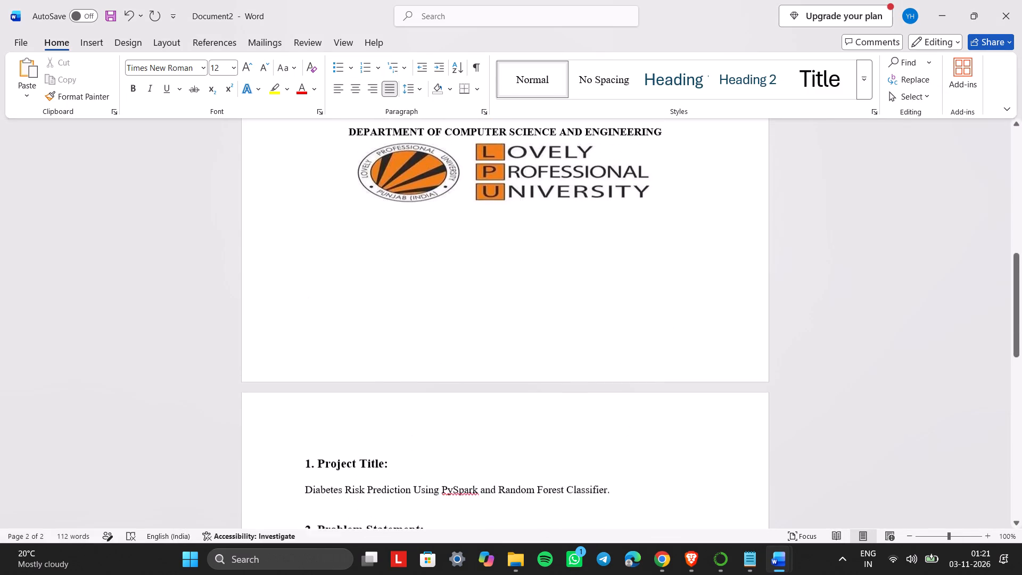
scroll(765, 302, down, 2)
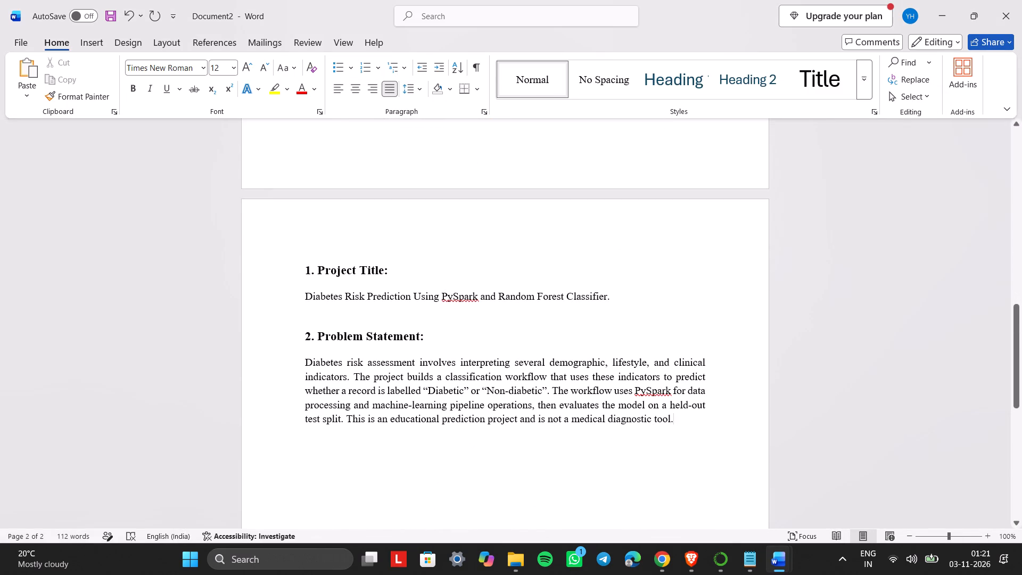
click(85, 44)
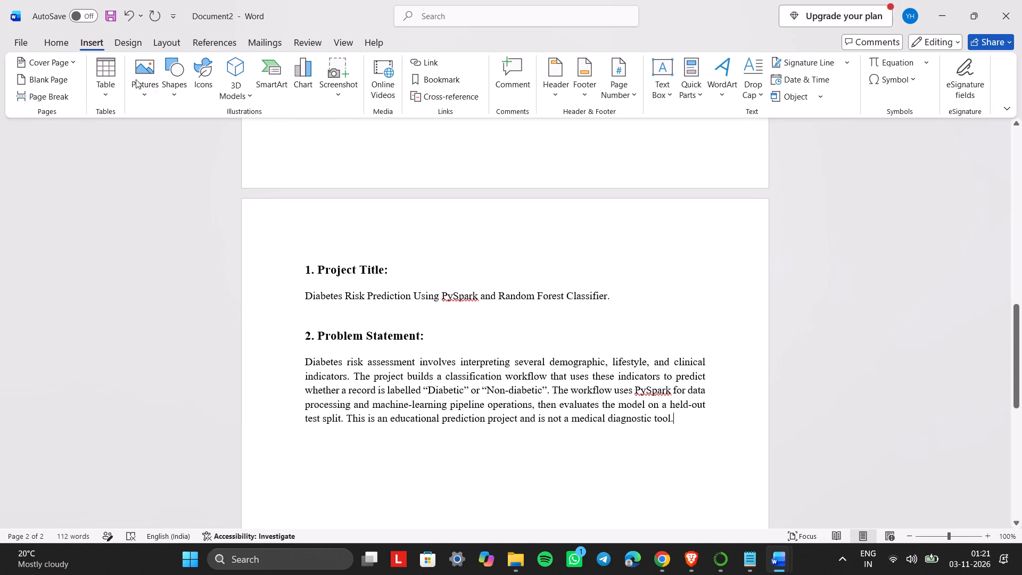
click(60, 111)
click(117, 34)
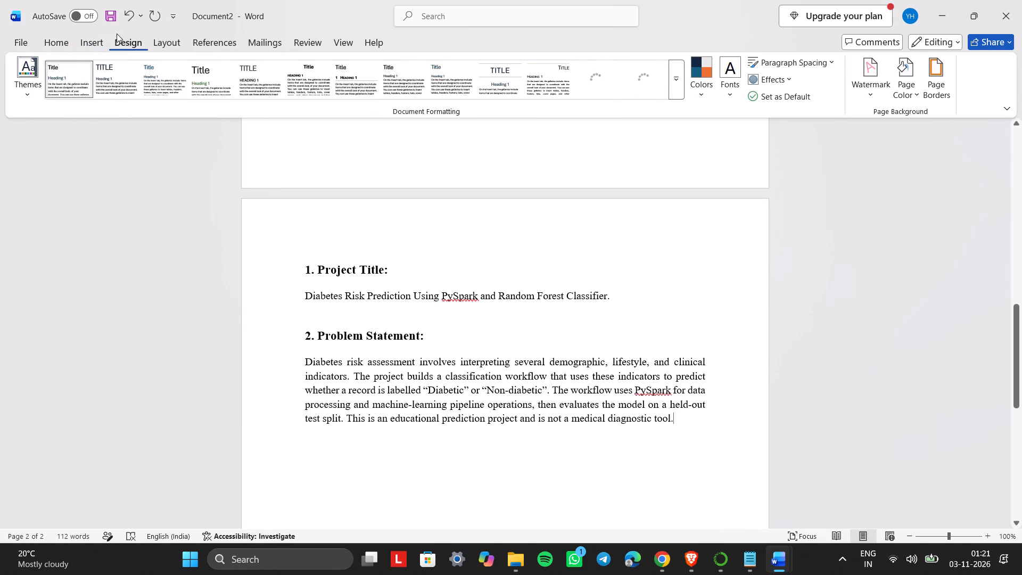
click(180, 49)
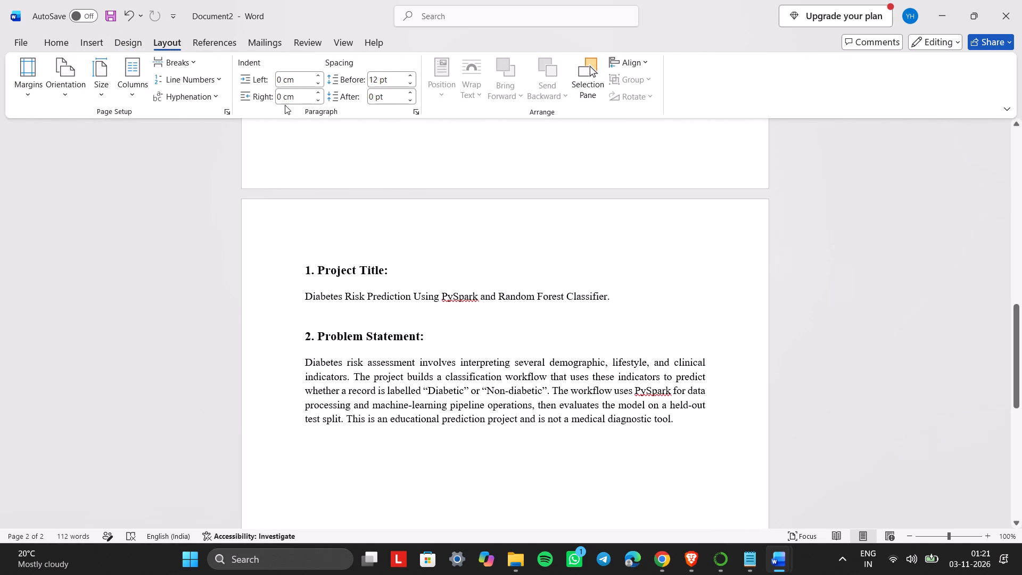
click(234, 111)
click(227, 111)
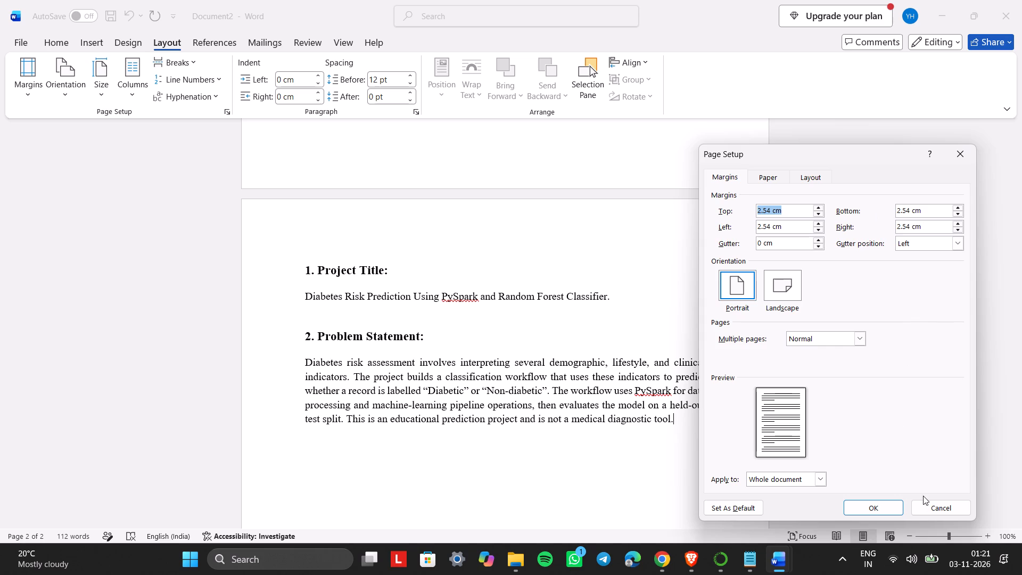
click(930, 508)
Start a new paragraph after the problem statement text in Document2.
ctrl+scroll(876, 483, down, 6)
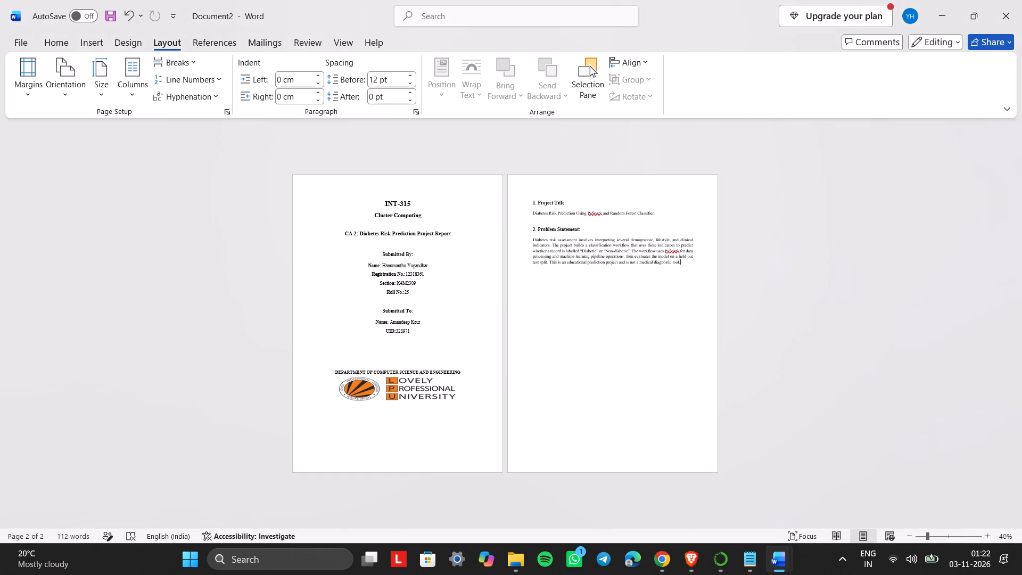
key(Return)
Compare the title, problem statement and objectives sections in the INT315_Diabetes_Risk_Prediction_Report and INT315_CA2_Diabetes_Risk_Prediction_Report documents.
key(alt+Tab)
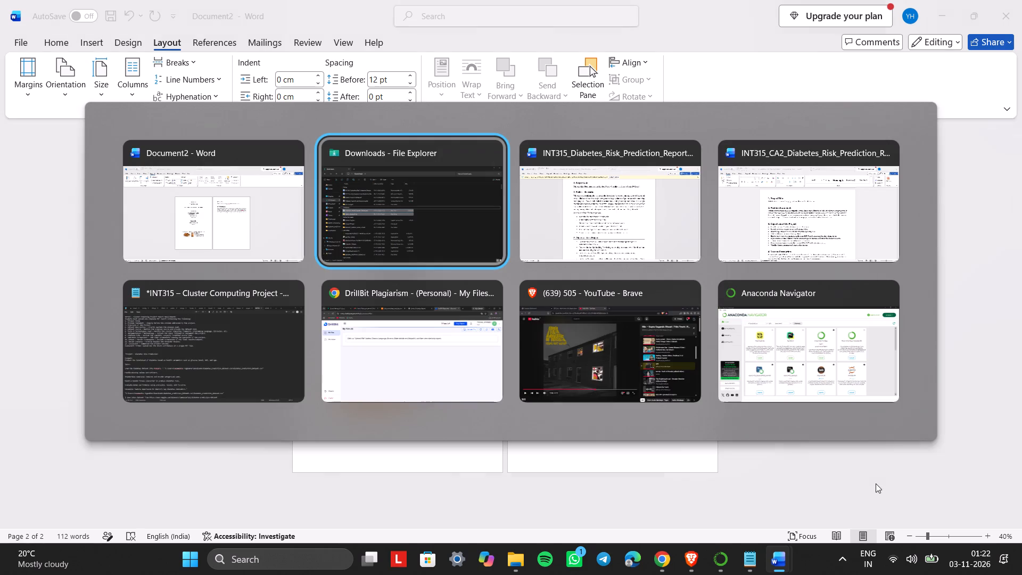
key(alt+Tab)
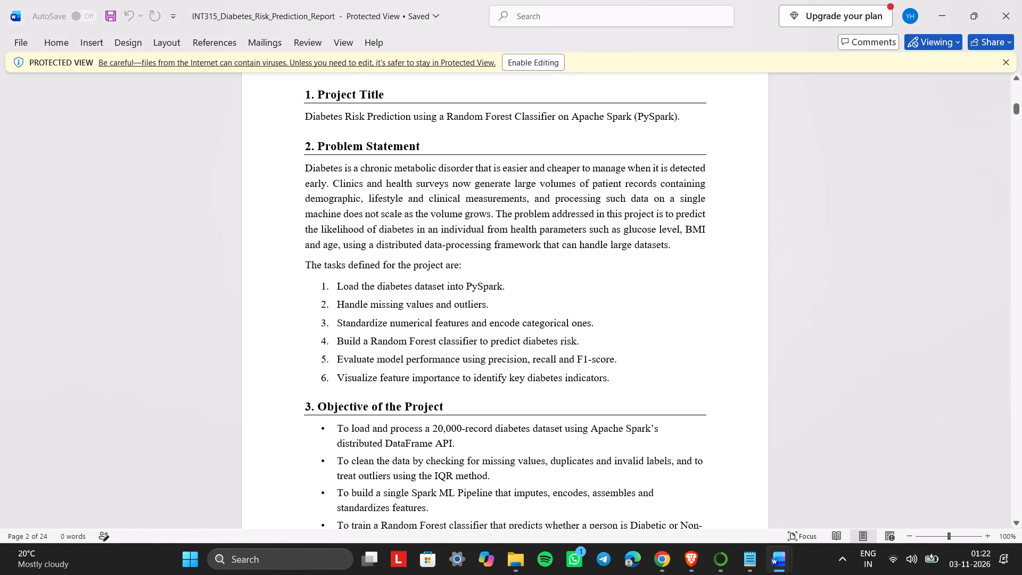
key(alt+Tab)
key(alt+Tab)
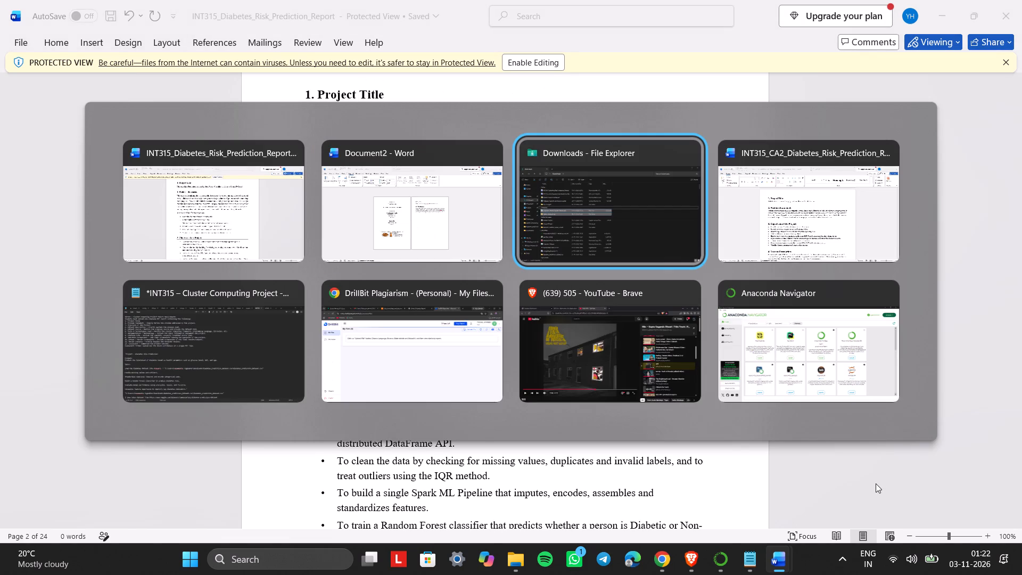
key(alt+Tab)
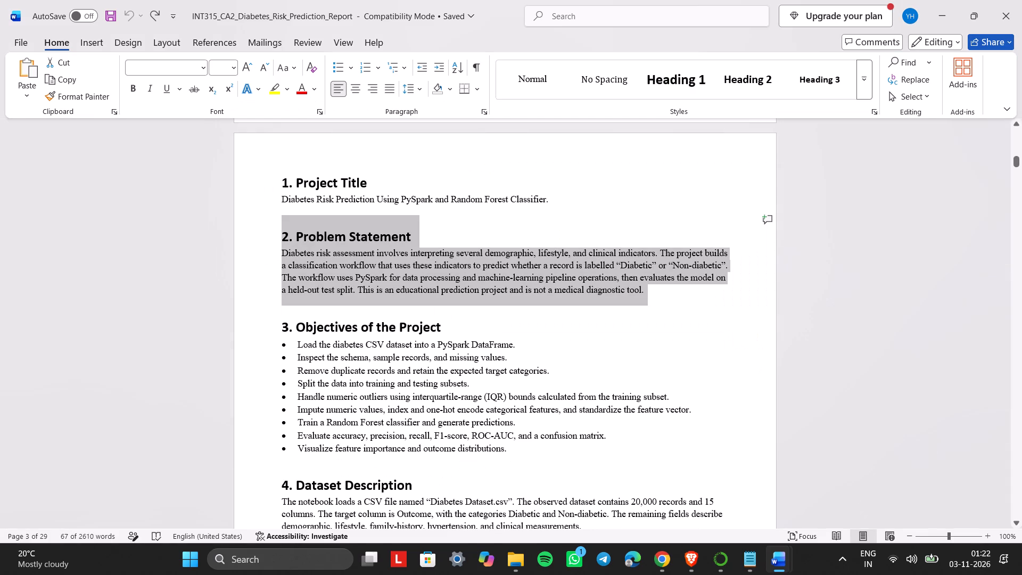
click(713, 293)
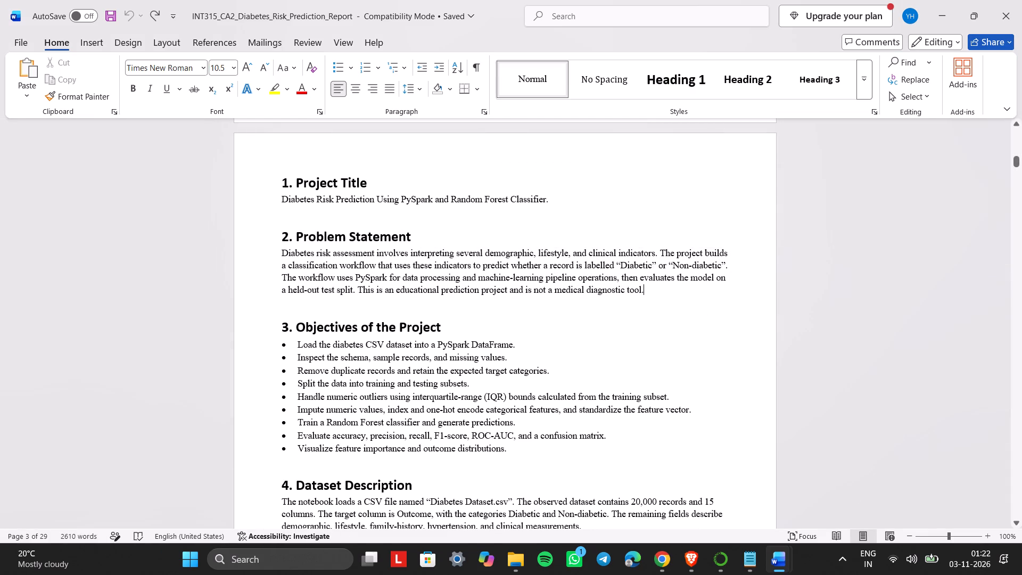
key(alt+Tab)
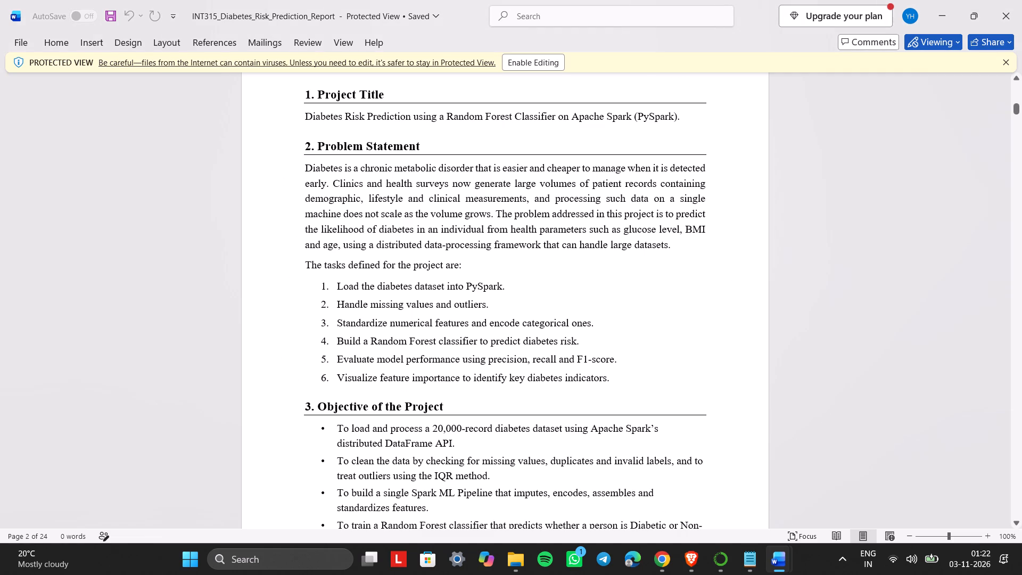
scroll(524, 332, down, 1)
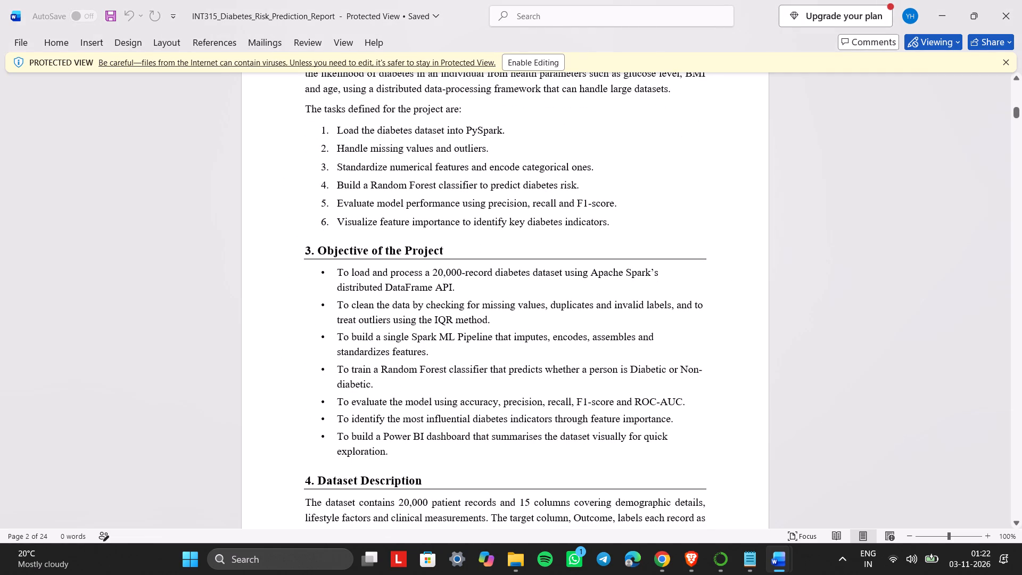
scroll(524, 332, down, 1)
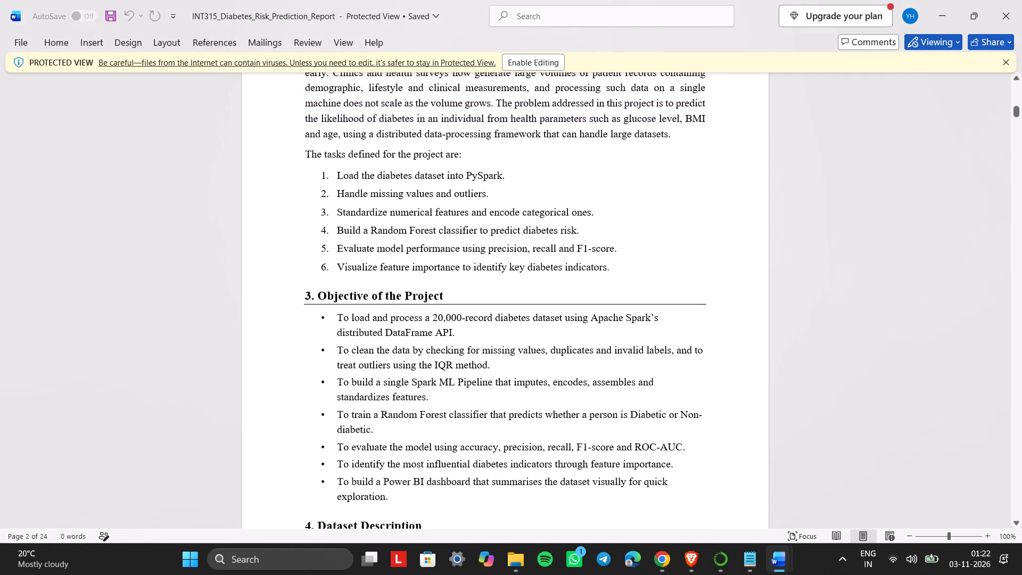
scroll(524, 332, up, 5)
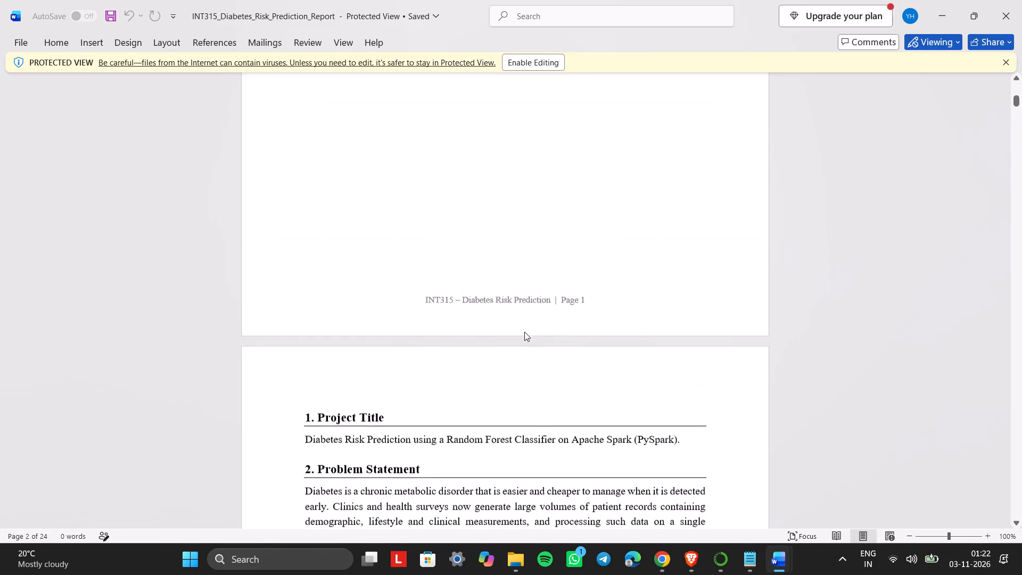
scroll(524, 332, down, 1)
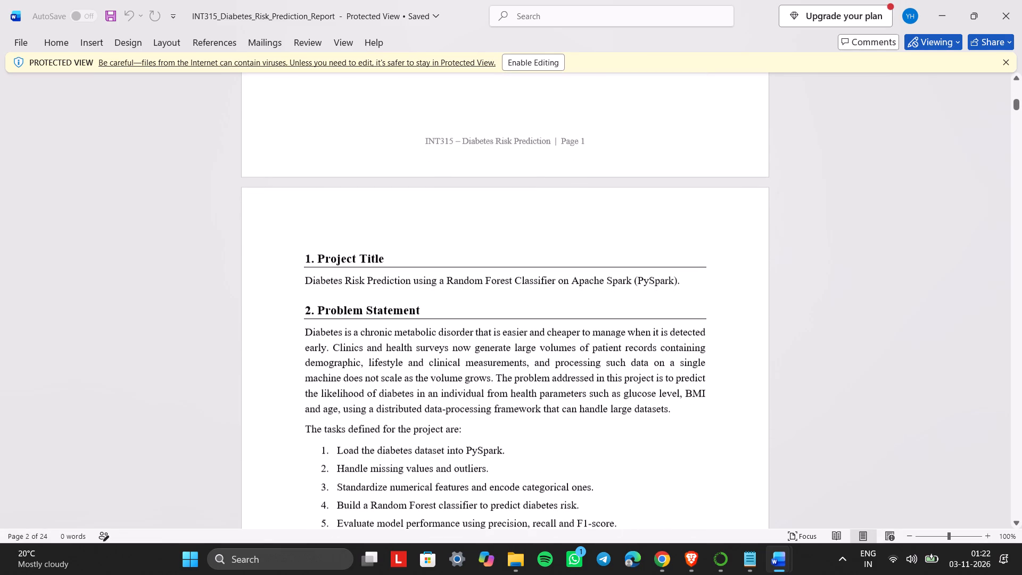
scroll(524, 332, down, 1)
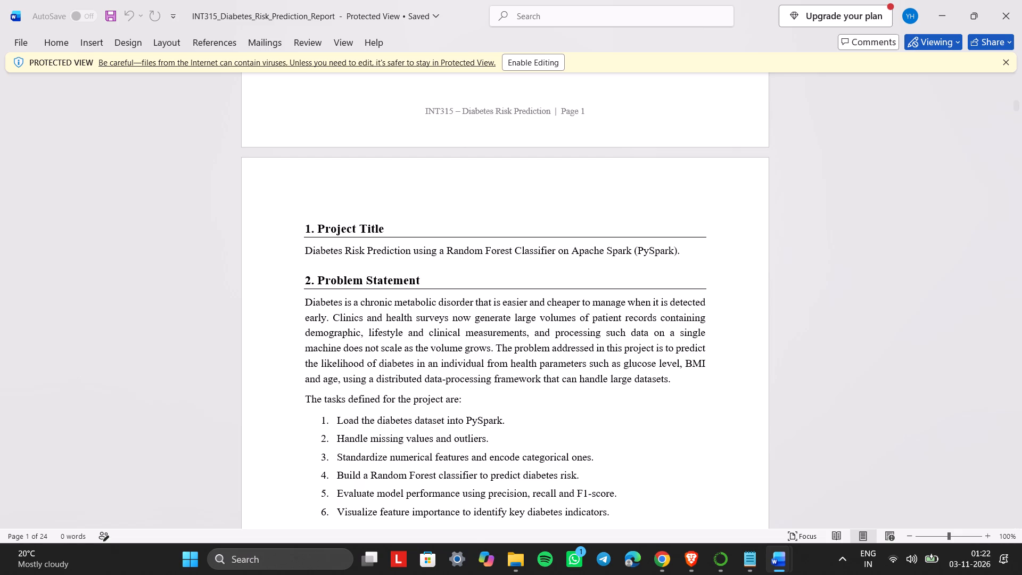
key(alt+Tab)
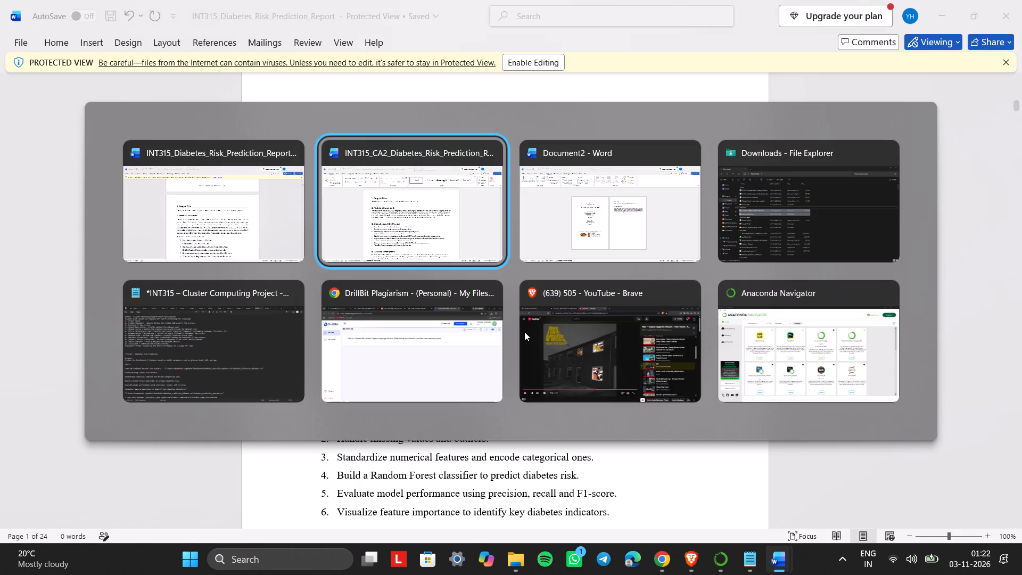
Copy the problem statement paragraph about diabetes as a chronic metabolic disorder from INT315_Diabetes_Risk_Prediction_Report and append it to Document2's problem statement.
key(alt+Tab)
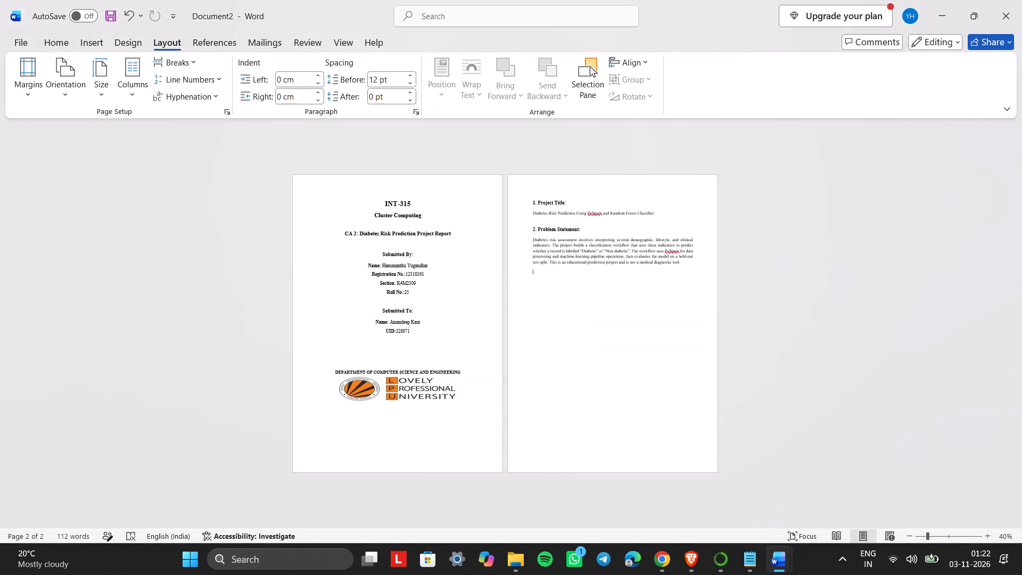
scroll(524, 332, up, 2)
scroll(542, 362, down, 1)
ctrl+scroll(542, 362, up, 2)
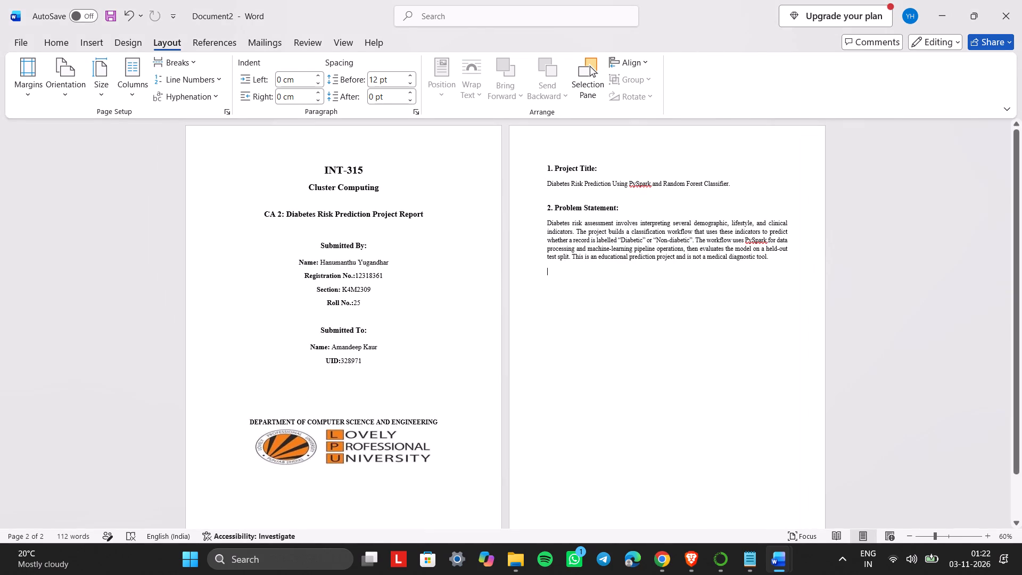
ctrl+scroll(542, 362, up, 3)
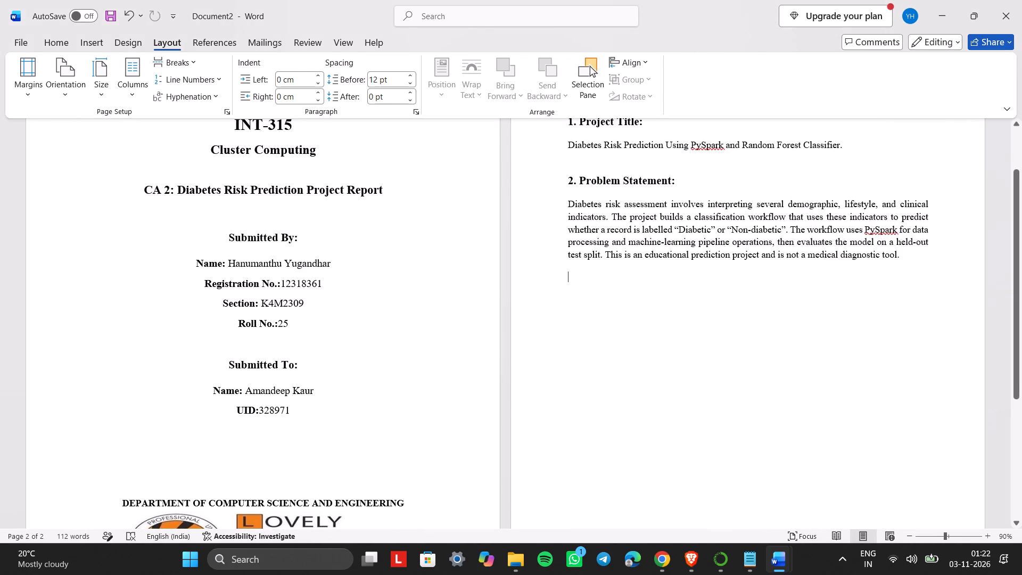
click(904, 259)
key(alt+Tab)
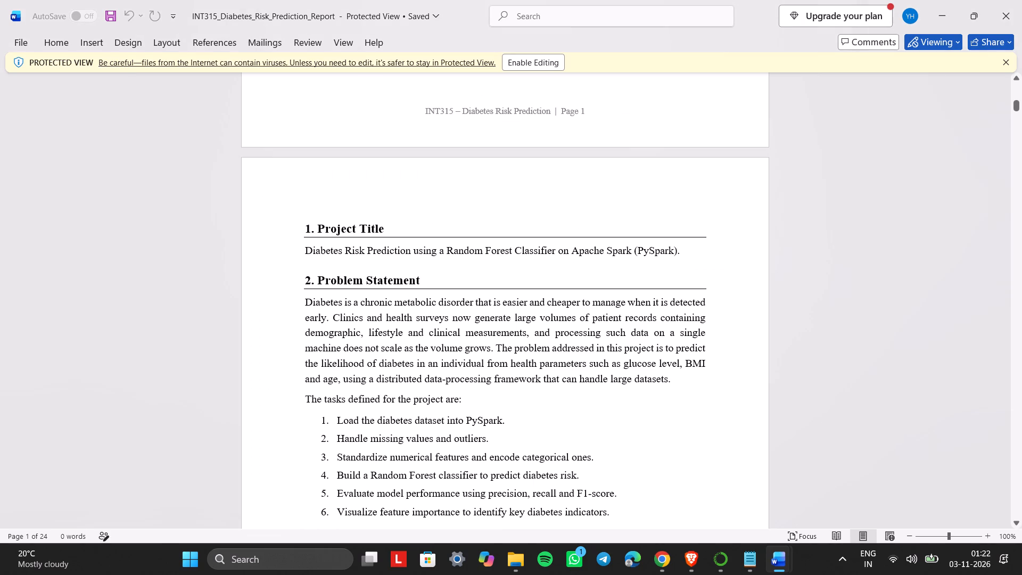
drag(678, 381, 311, 301)
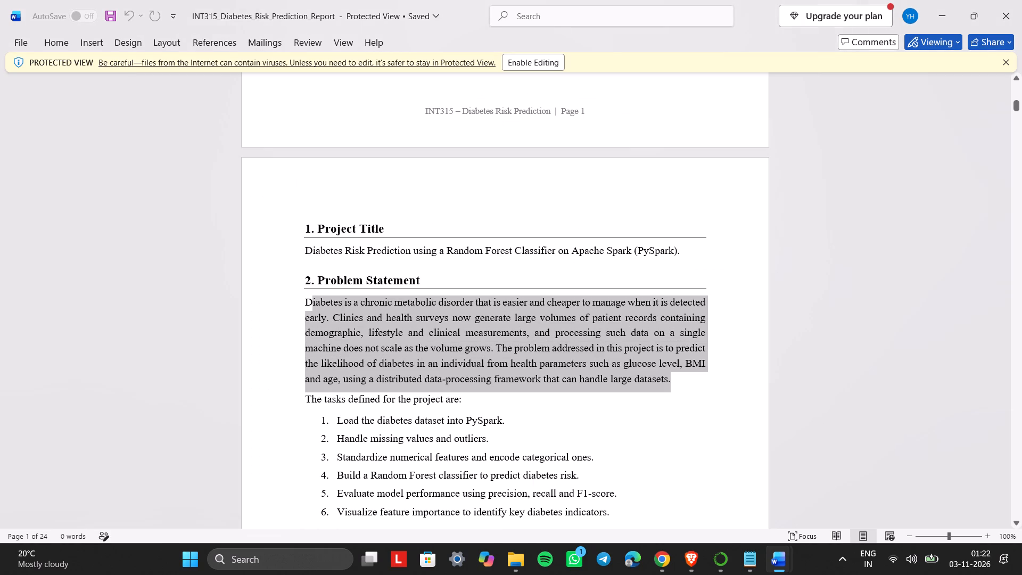
drag(311, 301, 307, 301)
key(ctrl+c)
key(alt+Tab)
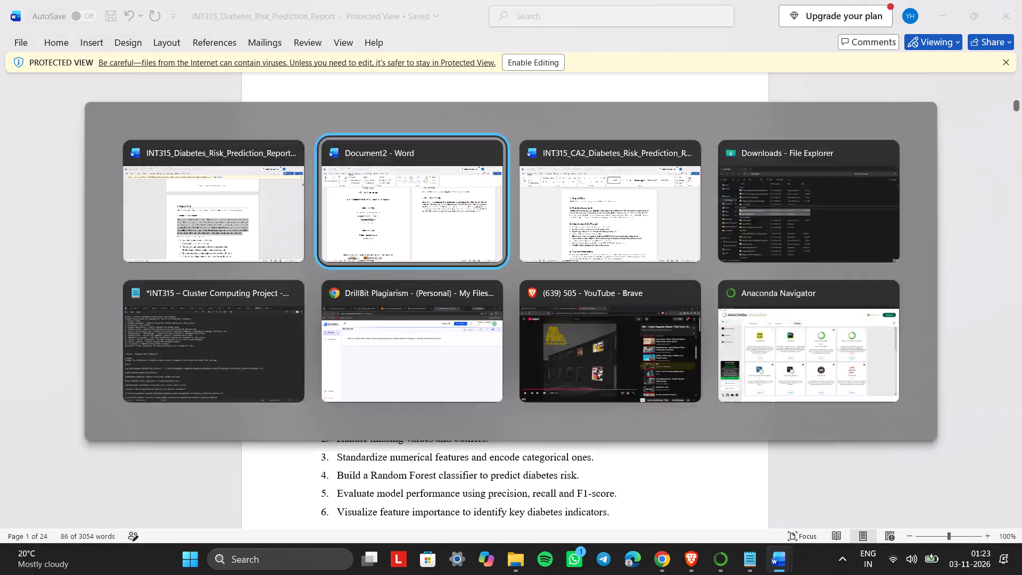
key(ctrl+v)
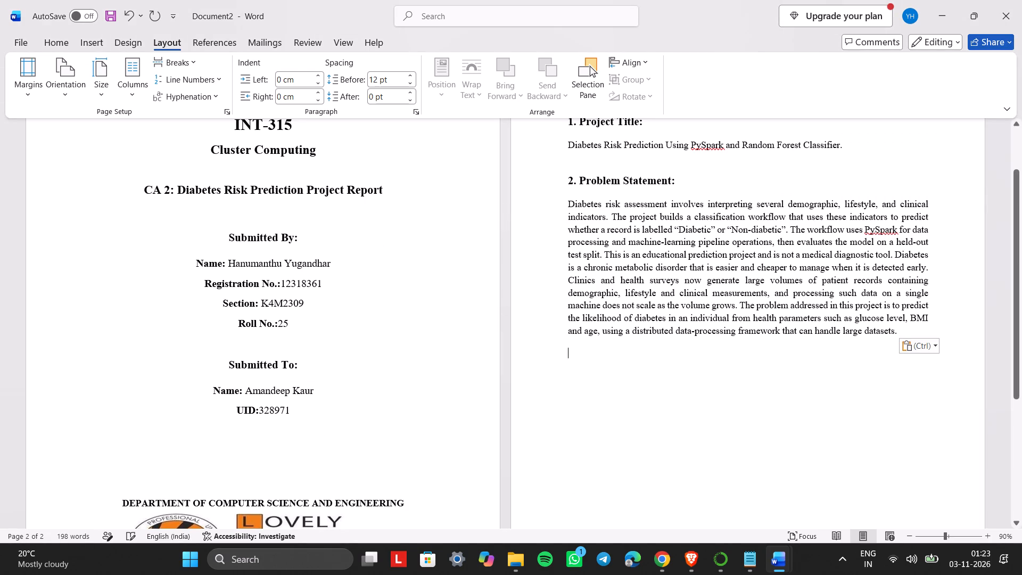
click(919, 342)
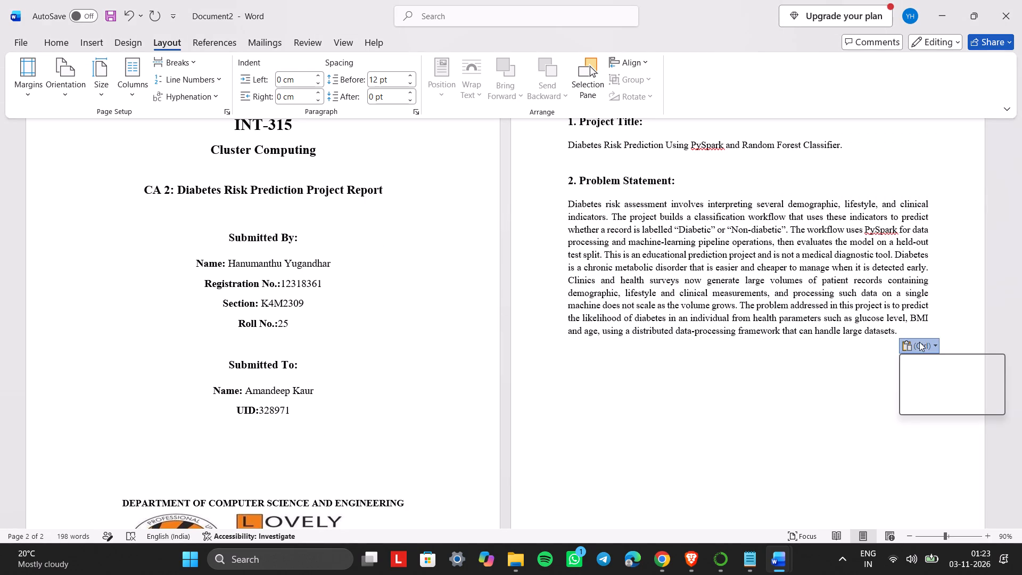
click(990, 383)
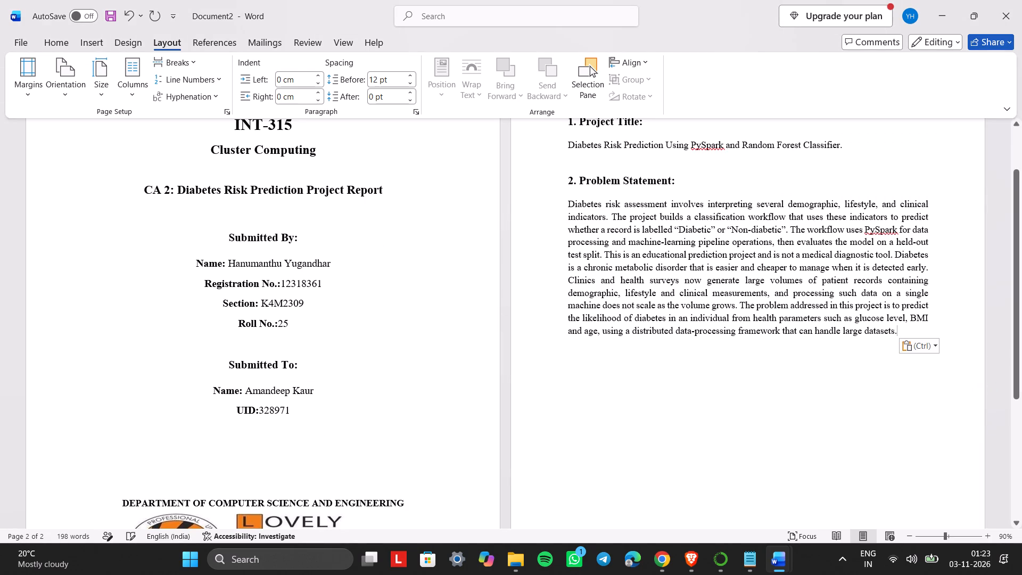
Start a new paragraph after the sentence ending "can handle large datasets." in Document2.
click(866, 388)
click(896, 327)
key(Return)
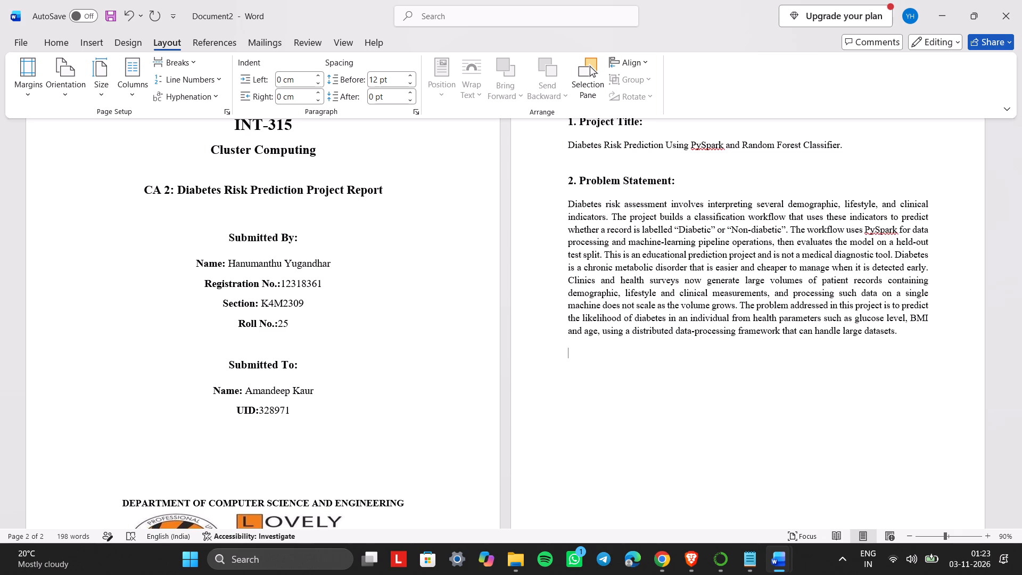
Copy the "3. Objectives of the Project" heading and bullets from INT315_CA2_Diabetes_Risk_Prediction_Report and paste them below the problem statement in Document2.
key(alt+Tab)
click(813, 386)
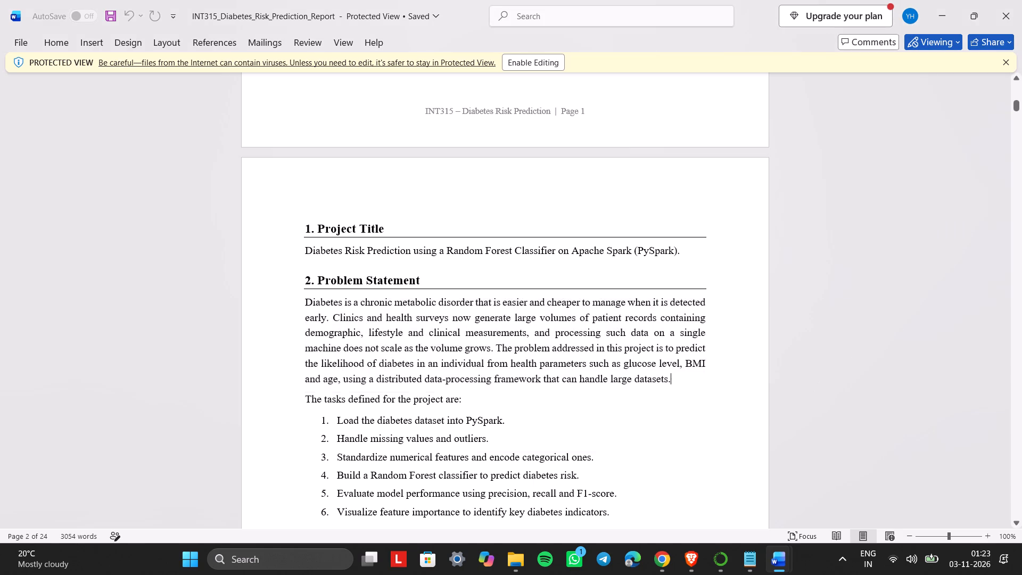
key(alt+Tab)
key(alt+Tab)
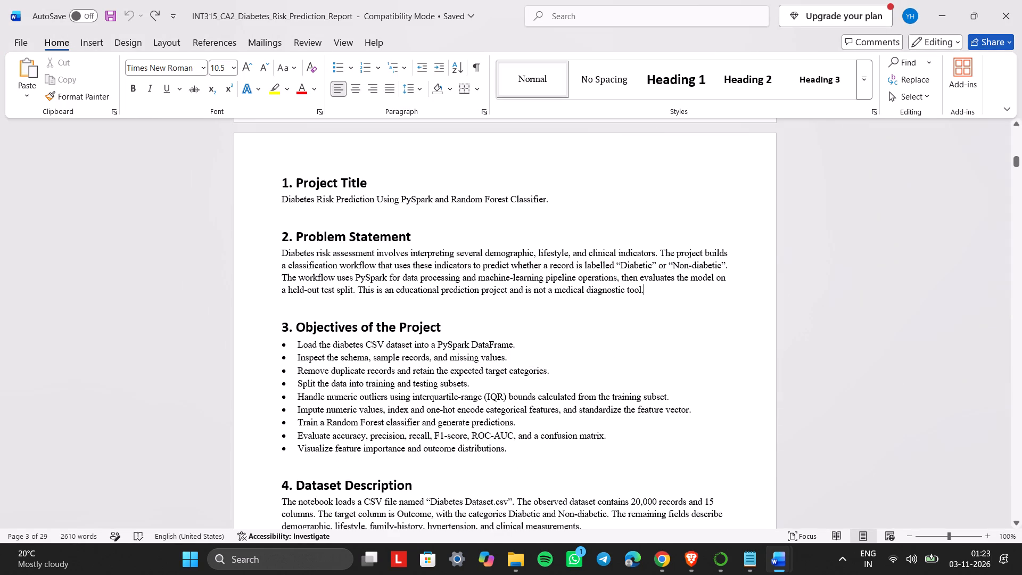
click(440, 327)
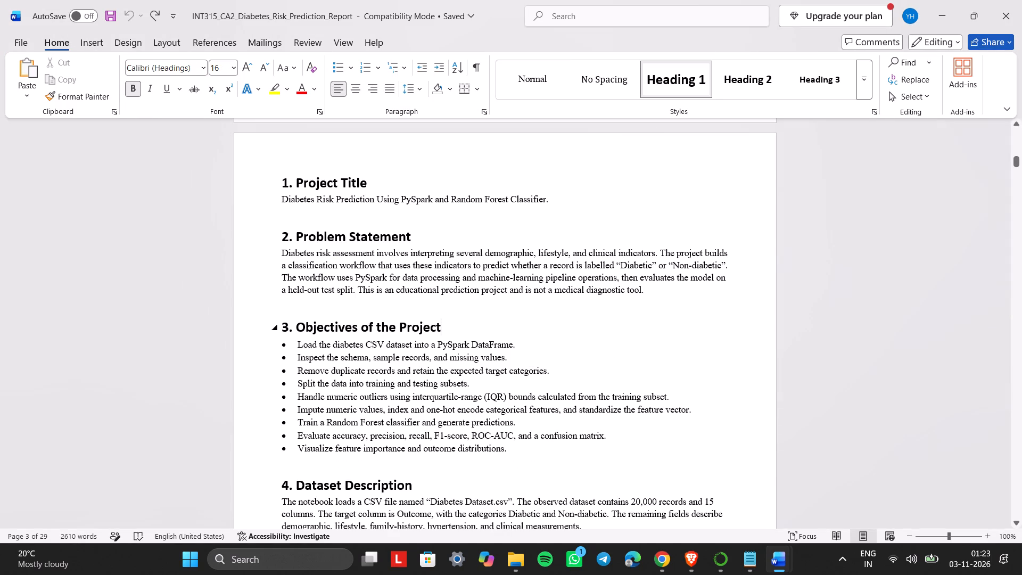
drag(283, 327, 512, 446)
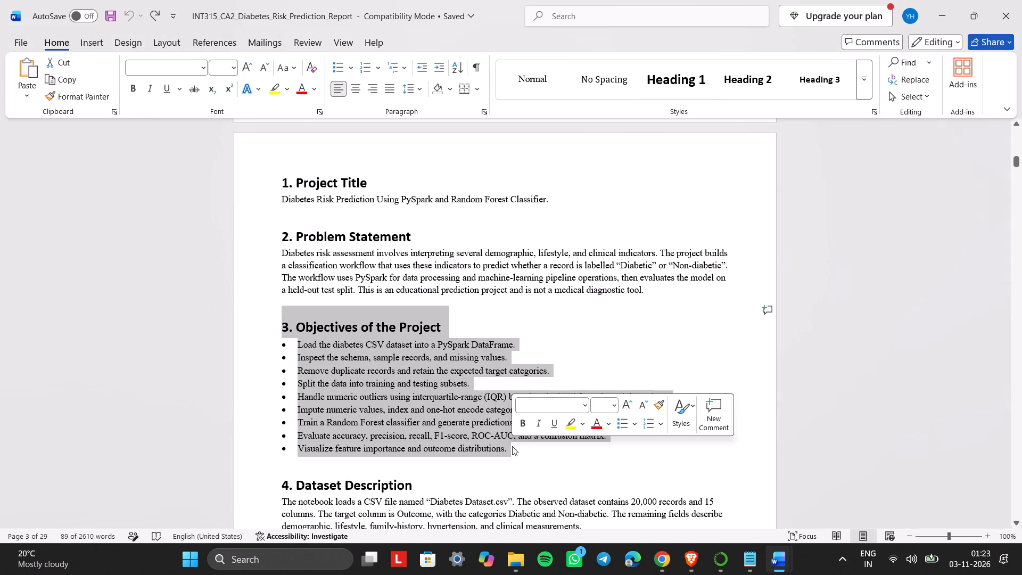
key(ctrl+c)
key(alt+Tab)
scroll(512, 446, down, 1)
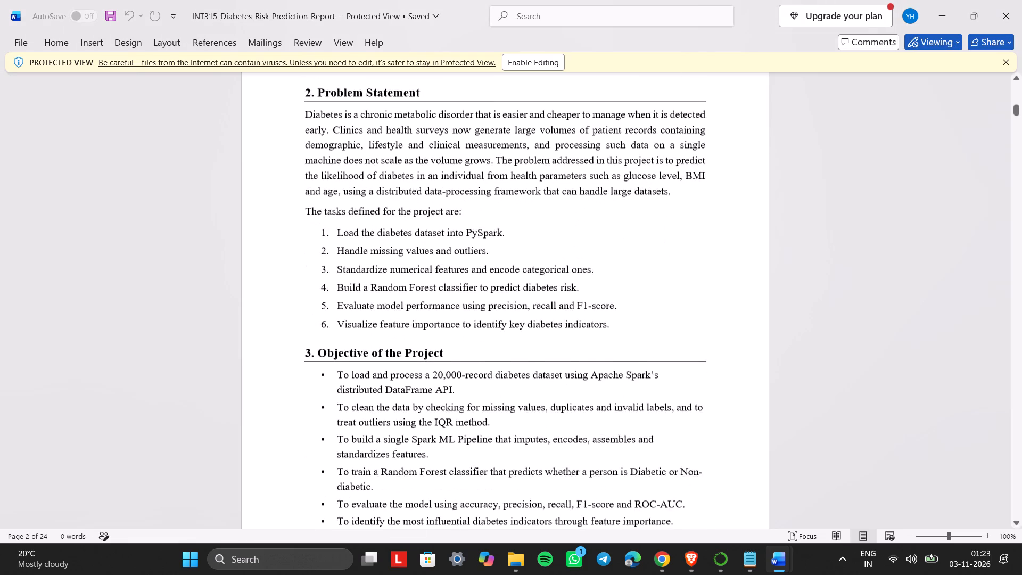
scroll(512, 446, down, 3)
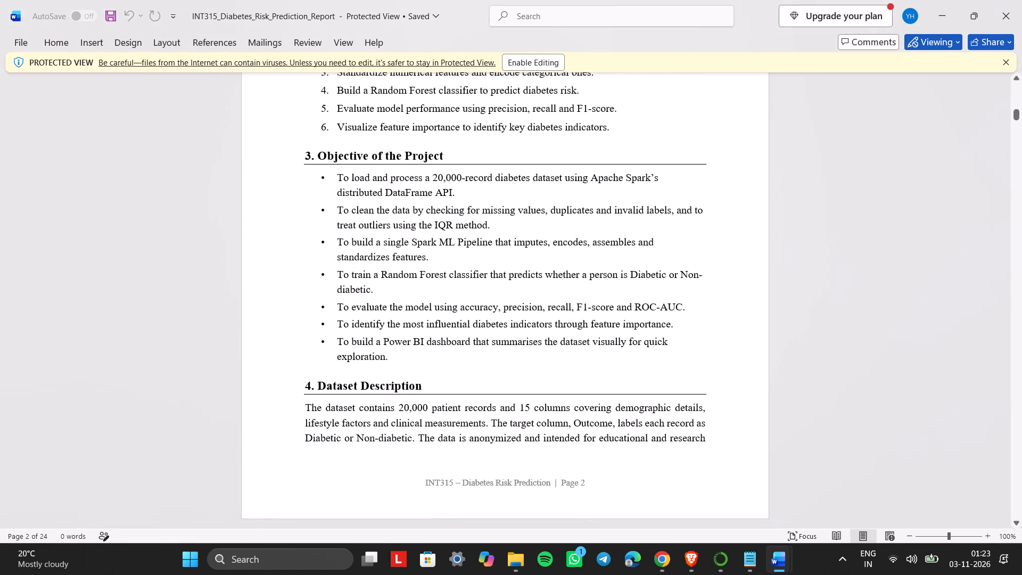
key(alt+Tab)
key(alt+Tab)
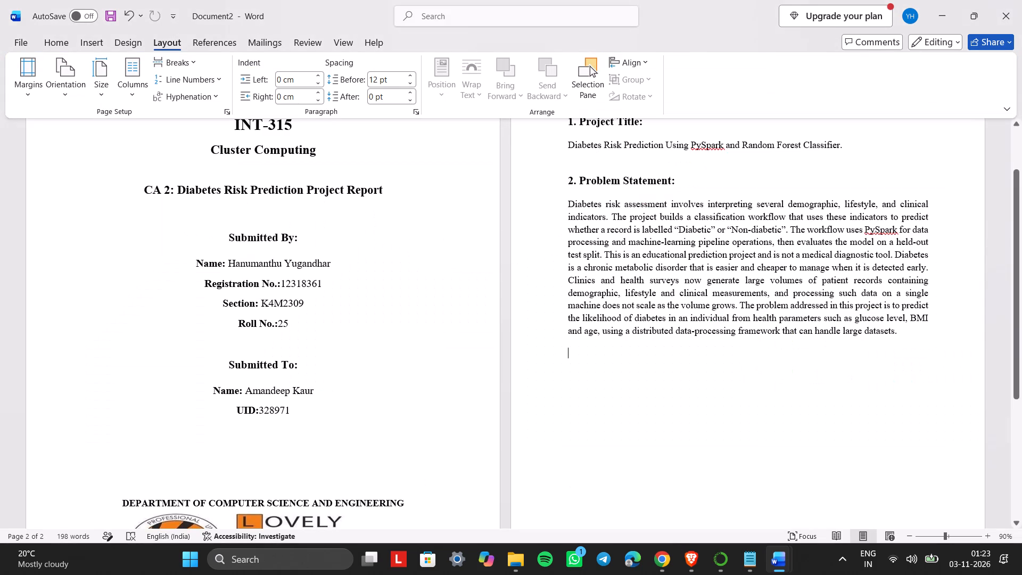
key(ctrl+v)
Apply the Normal style to the pasted "3. Objectives of the Project" heading and insert a blank line above it.
drag(741, 359, 571, 372)
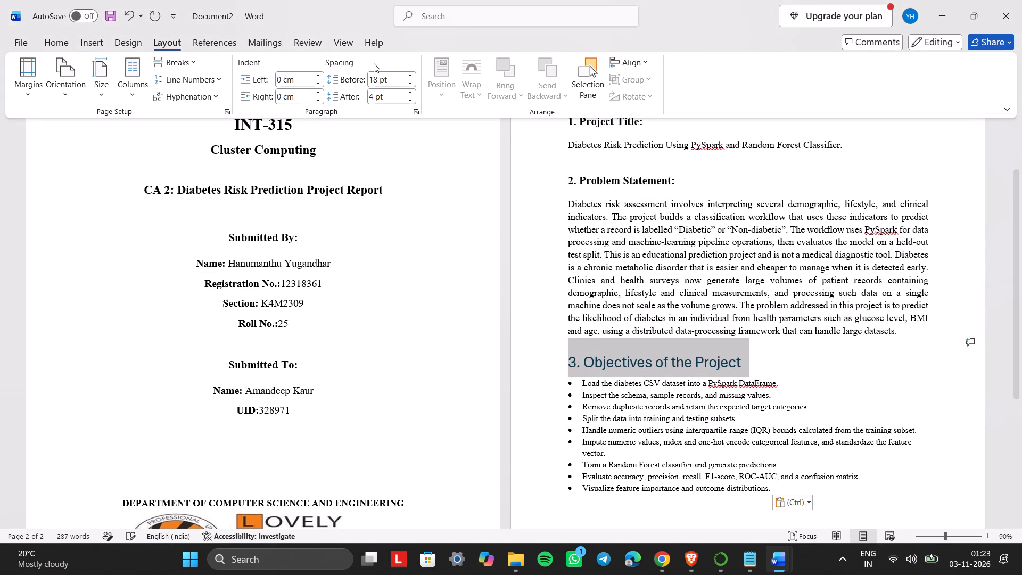
click(68, 37)
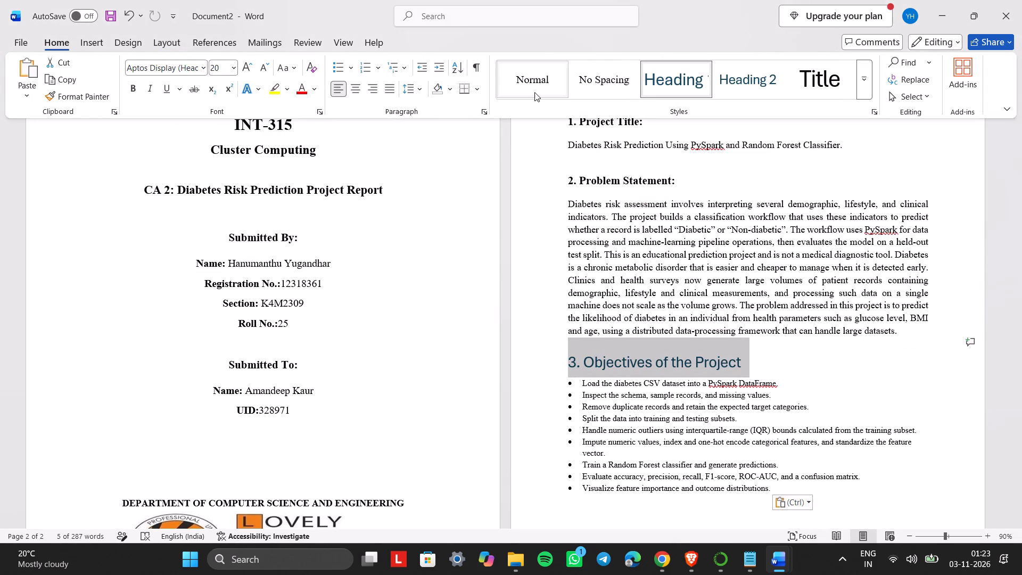
click(534, 92)
click(914, 328)
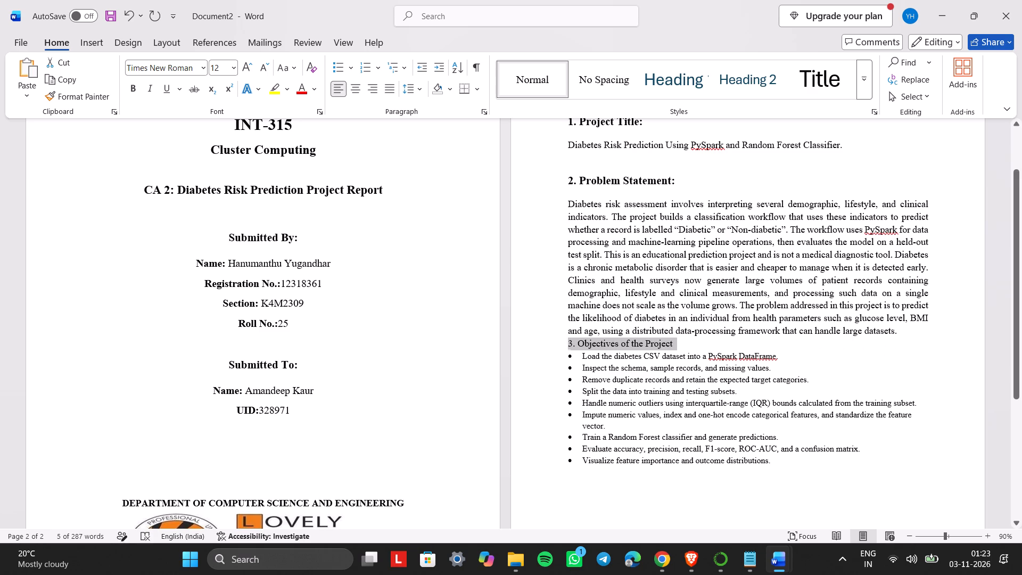
key(Return)
Format the "3. Objectives of the Project" heading as 14 pt bold.
drag(682, 365, 580, 367)
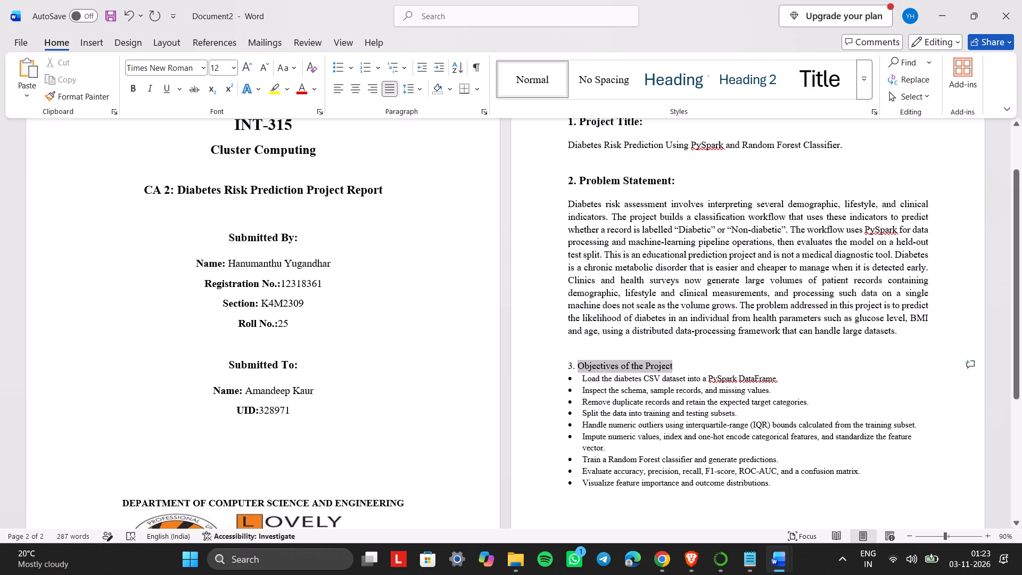
drag(580, 367, 565, 366)
click(666, 326)
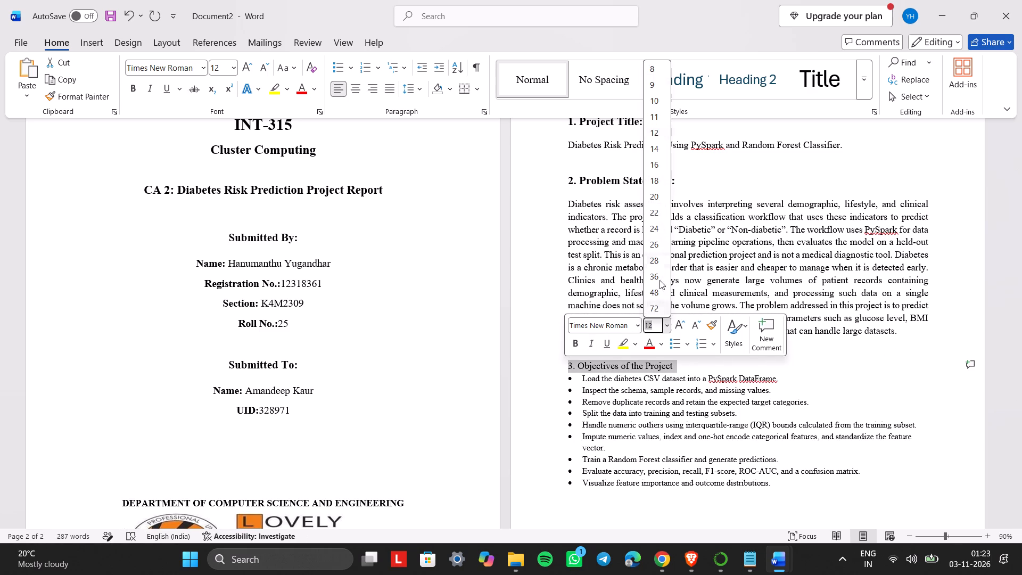
click(658, 145)
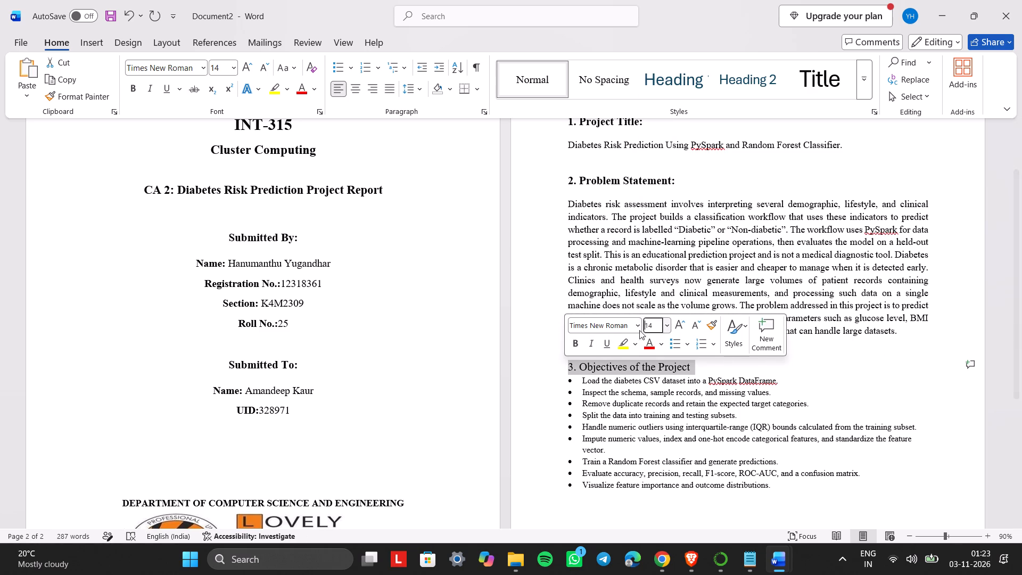
click(578, 340)
click(713, 365)
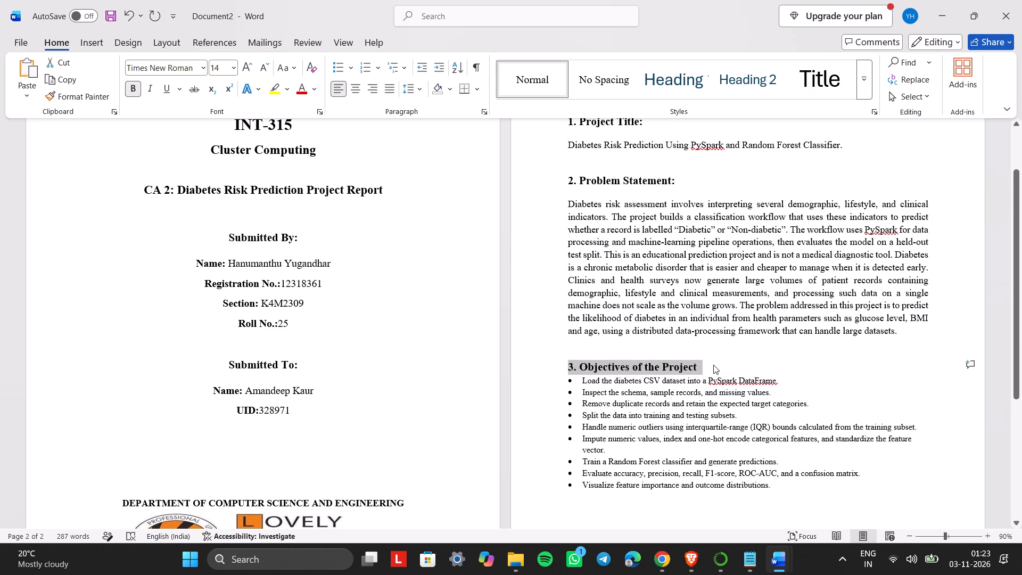
Add paragraph space before the first objectives bullet to separate the list from its heading.
click(706, 376)
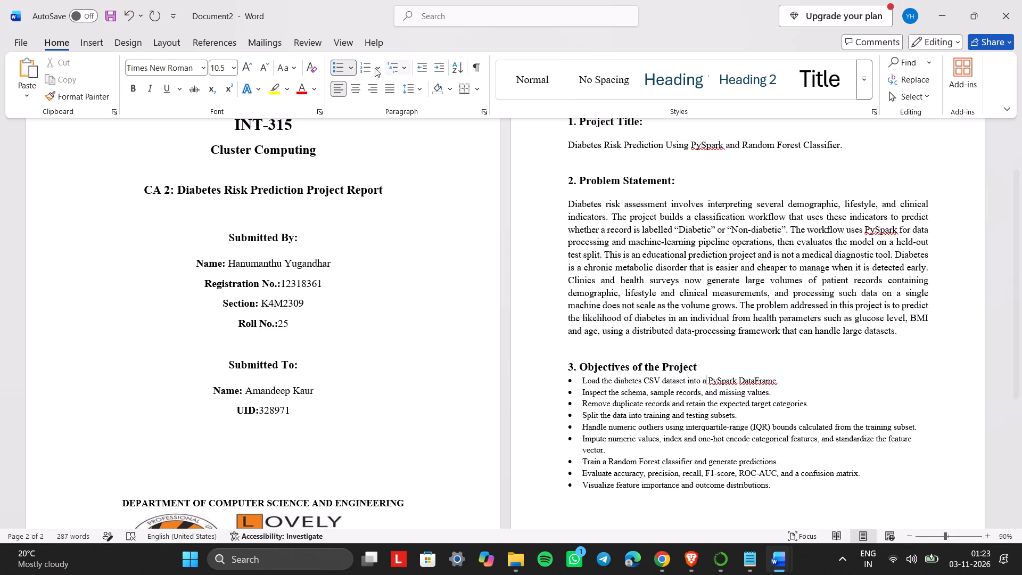
click(409, 92)
click(445, 235)
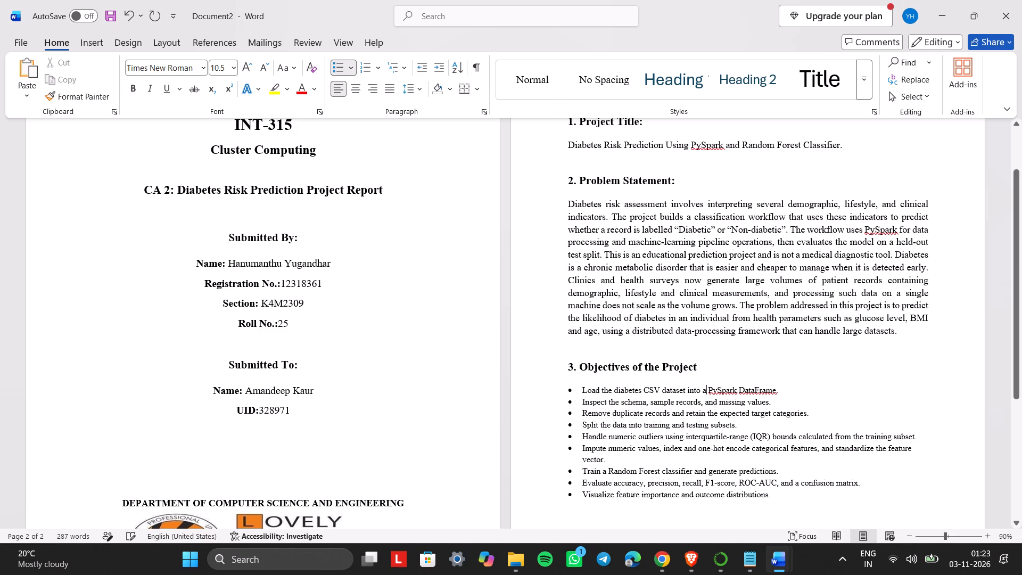
click(827, 382)
Set the font size of all the objectives bullets to 12 pt.
drag(774, 498, 616, 417)
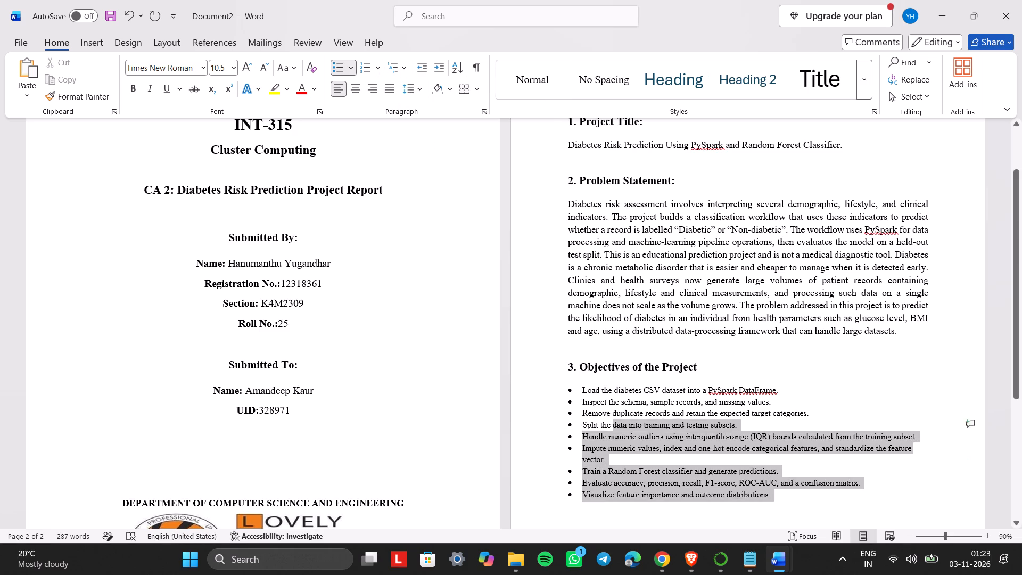
drag(616, 417, 585, 391)
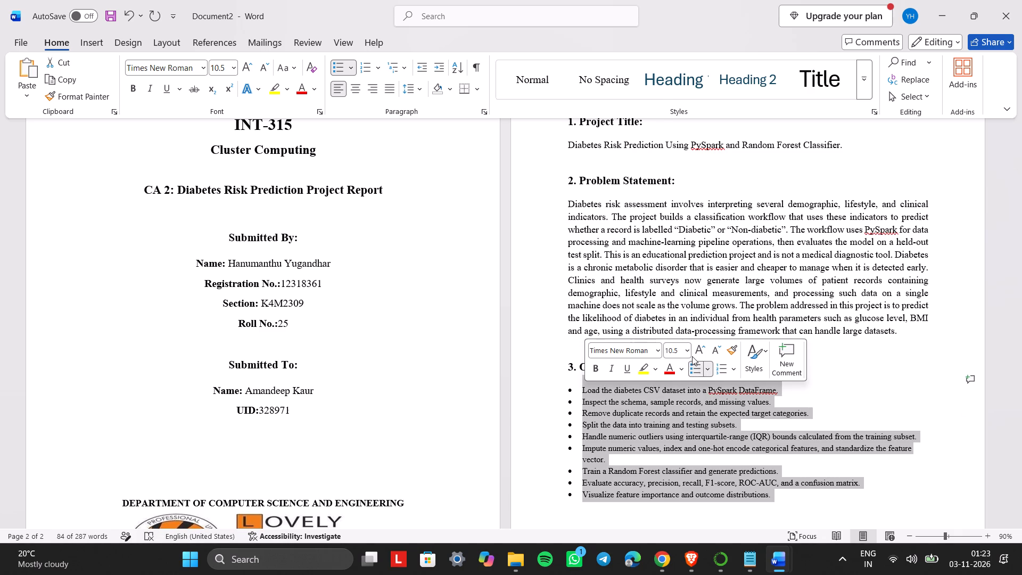
click(683, 350)
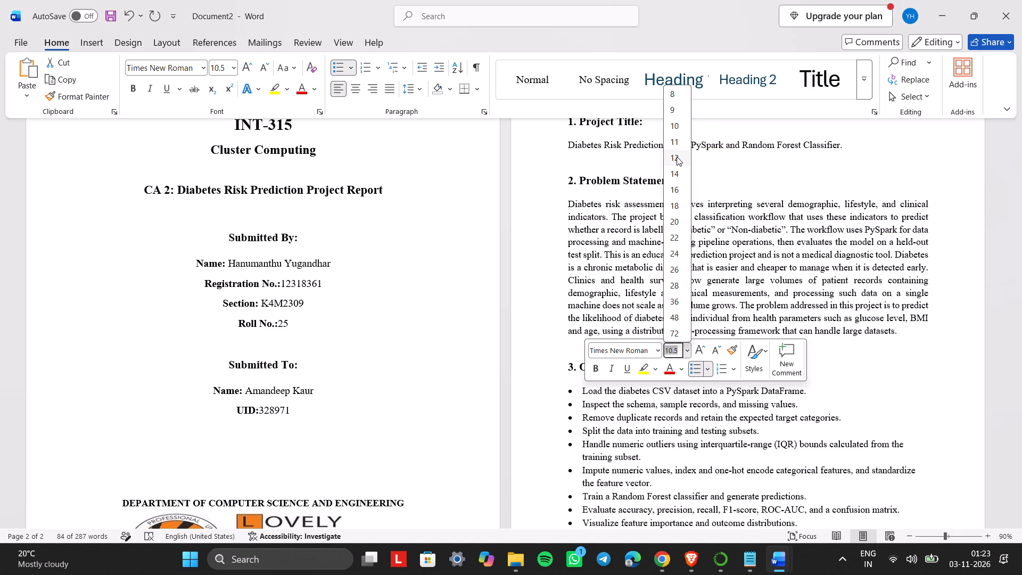
click(676, 157)
click(828, 394)
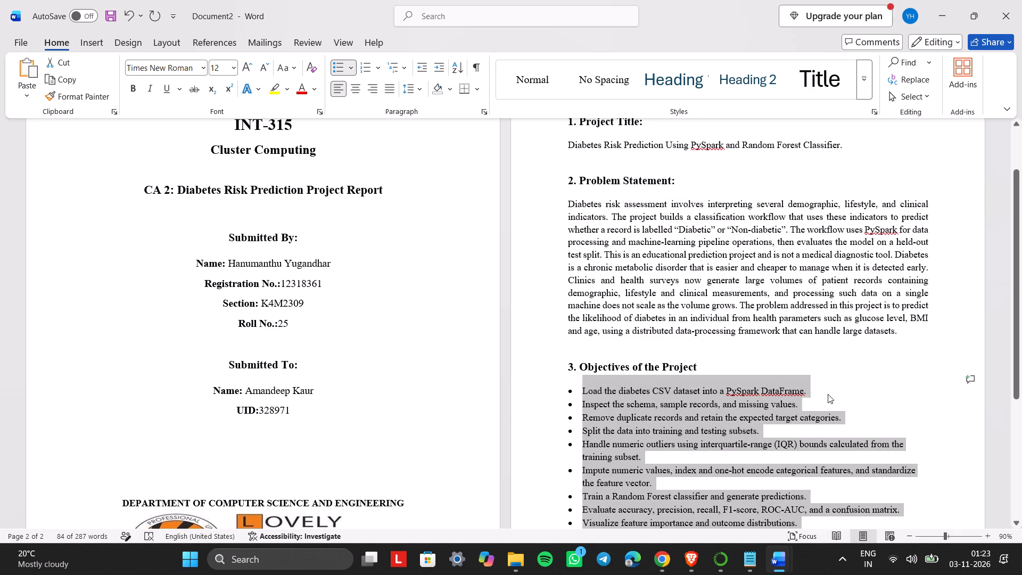
Justify the text of all the bullets under "3. Objectives of the Project".
scroll(572, 398, down, 1)
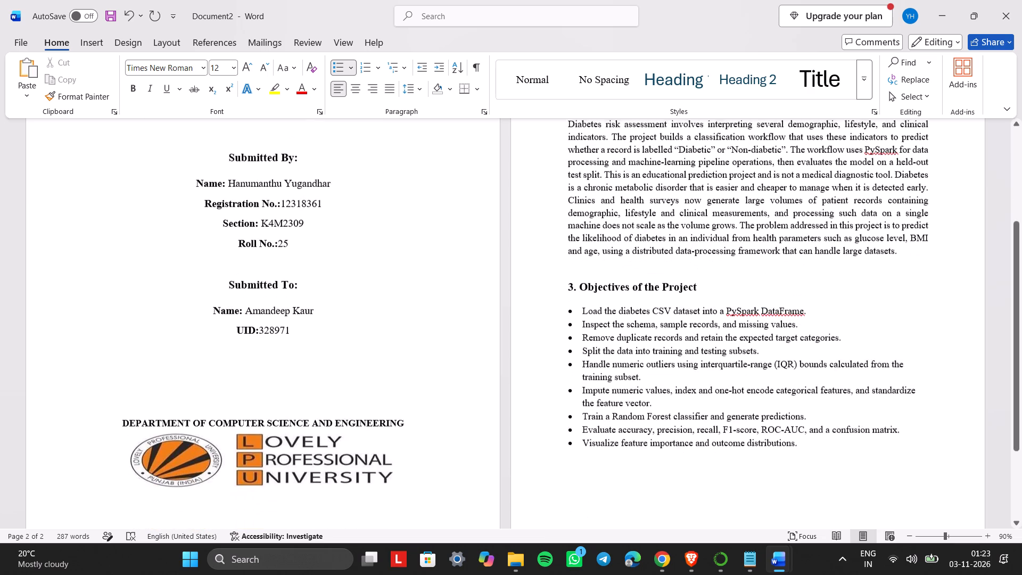
scroll(572, 398, down, 1)
drag(805, 434, 799, 432)
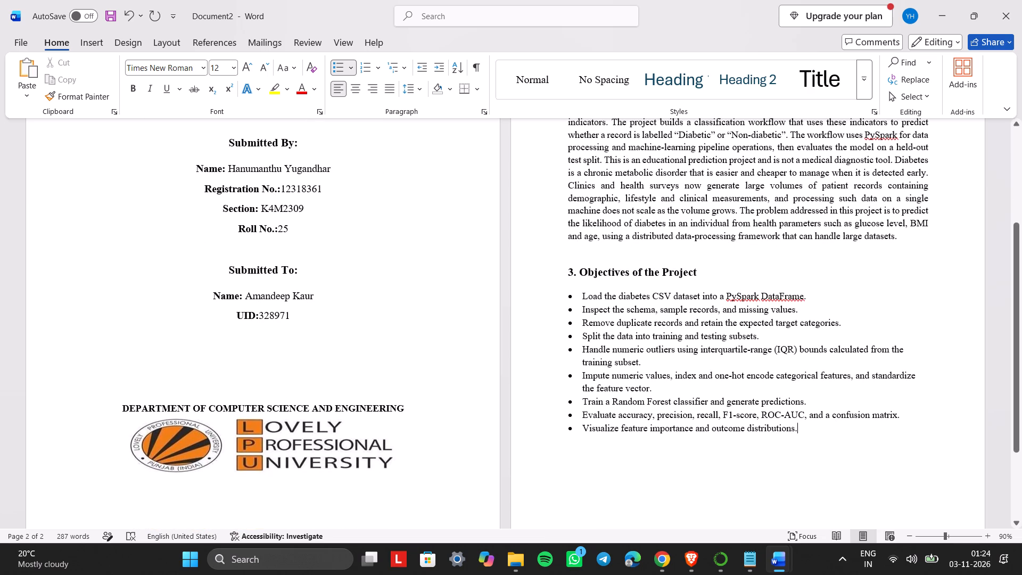
drag(799, 432, 580, 302)
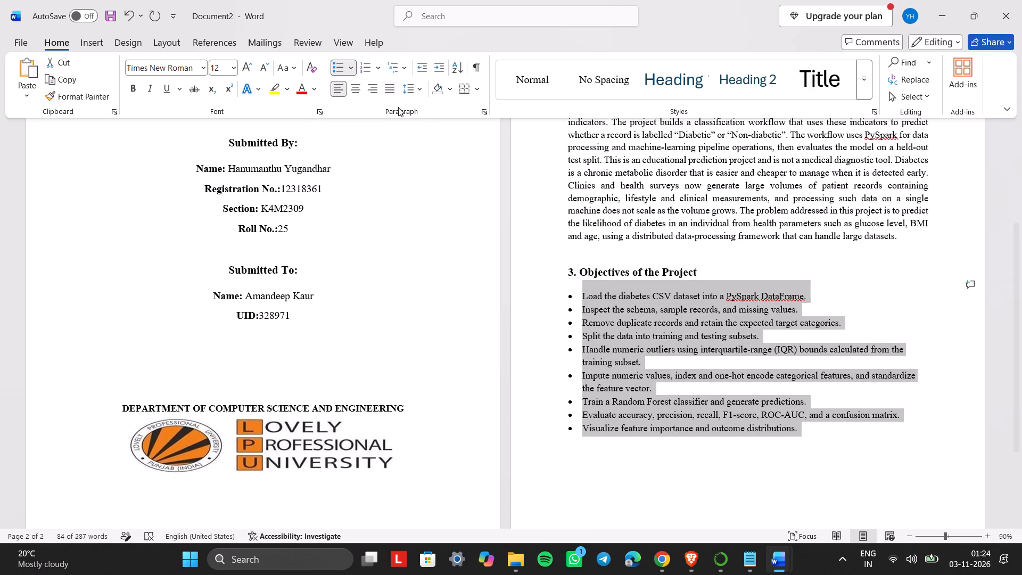
click(391, 88)
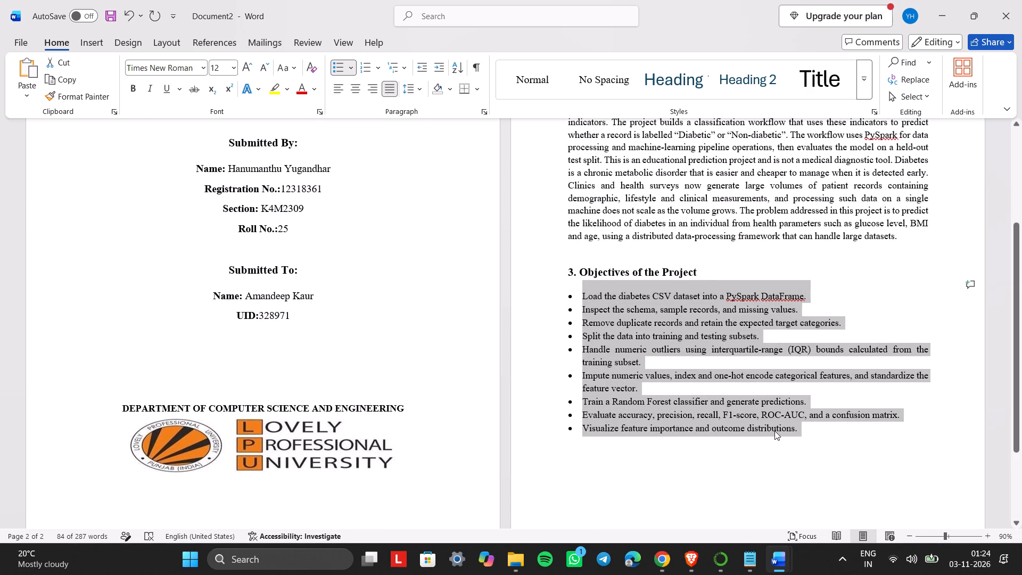
click(774, 431)
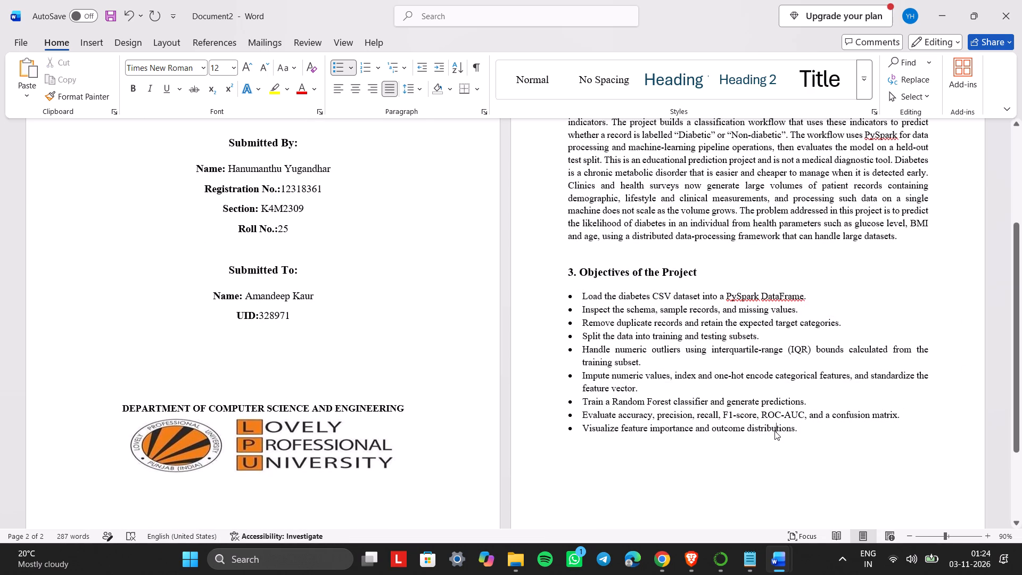
Review the new document's objectives section against sections 3 and 4 of the protected INT315_Diabetes_Risk_Prediction_Report.
scroll(761, 303, down, 1)
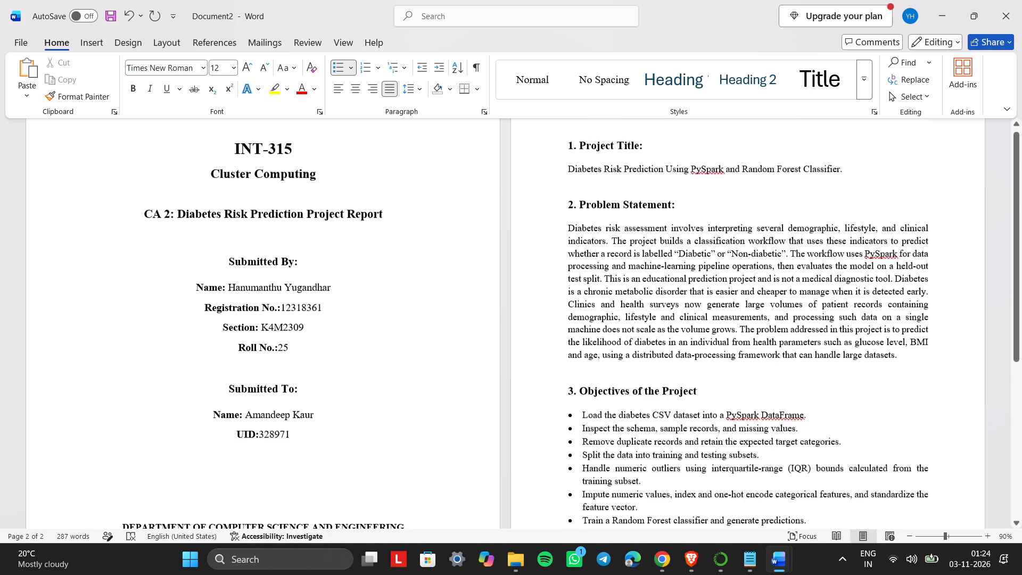
scroll(761, 303, down, 1)
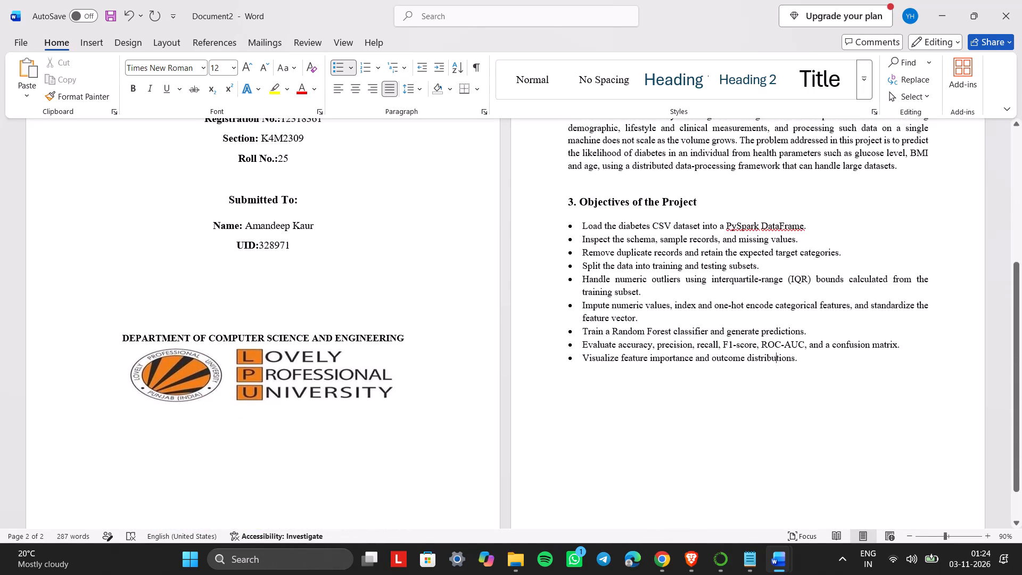
scroll(761, 303, up, 2)
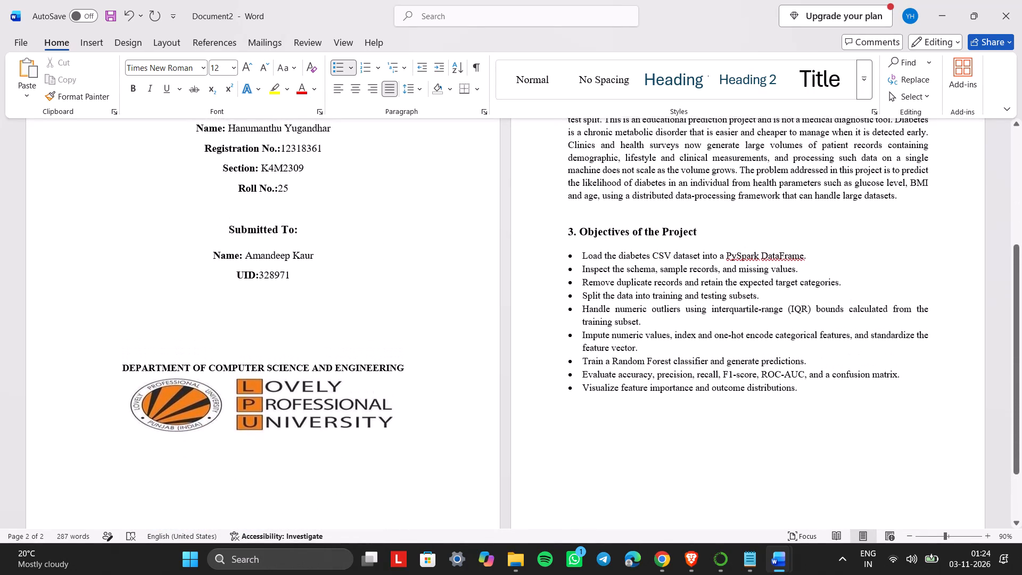
scroll(761, 303, up, 1)
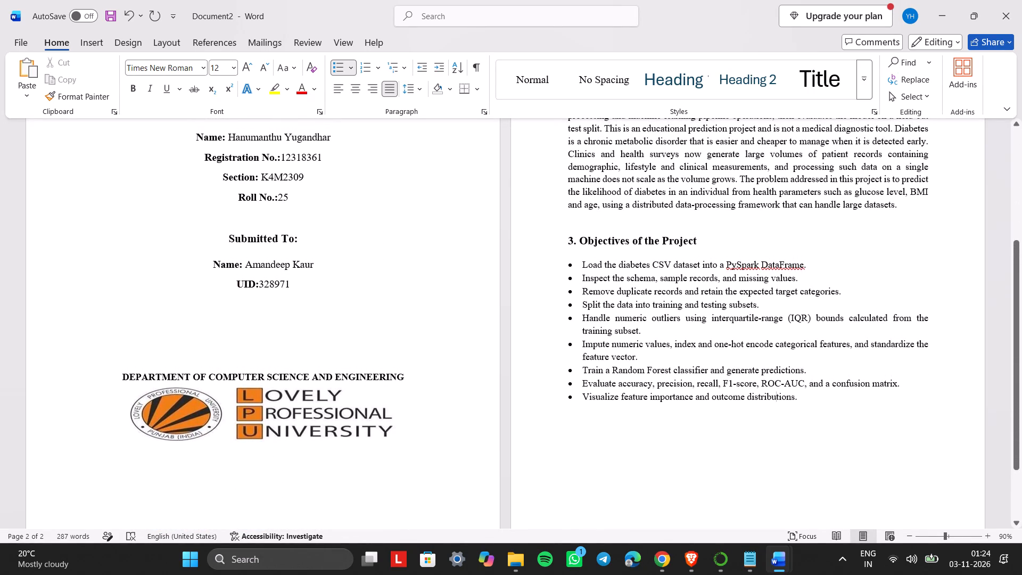
key(alt+Tab)
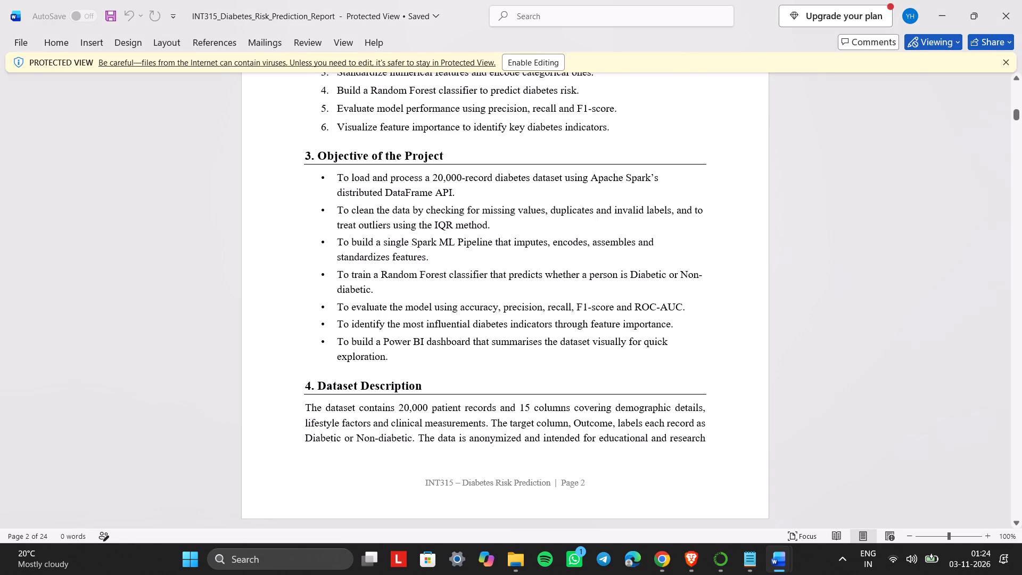
key(alt+Tab)
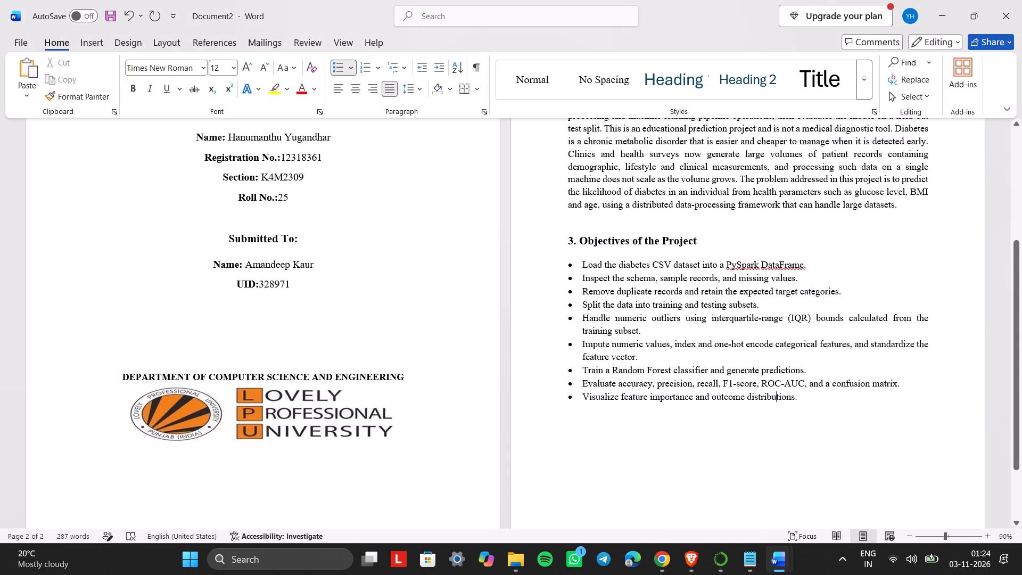
click(815, 409)
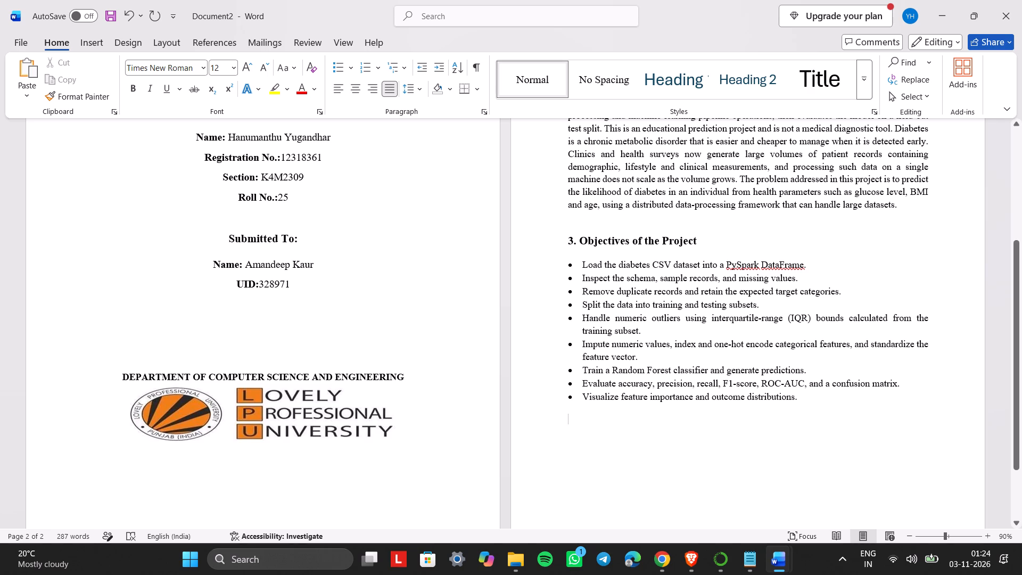
key(alt+Tab)
scroll(638, 343, down, 2)
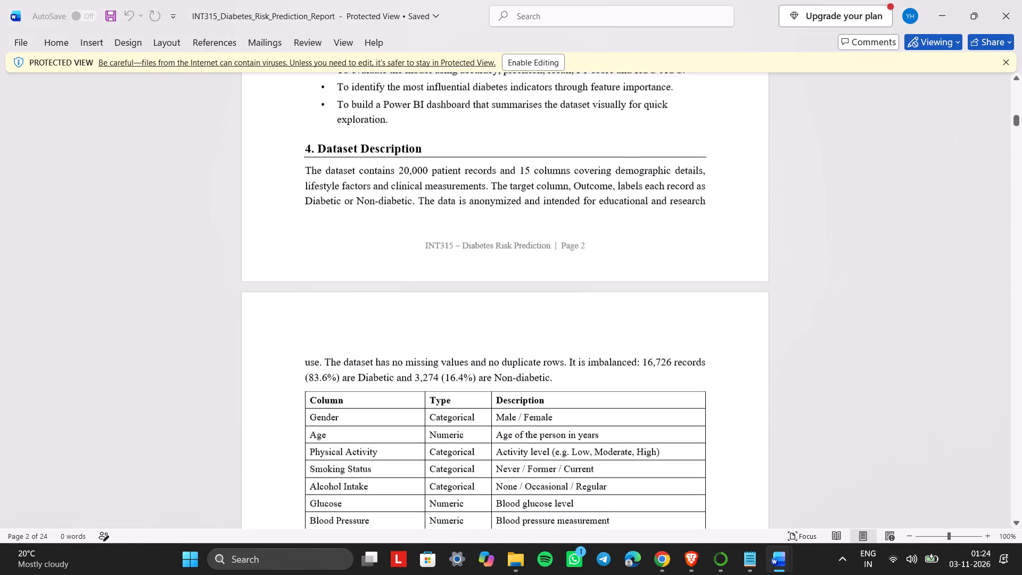
scroll(638, 343, up, 1)
key(alt+Tab)
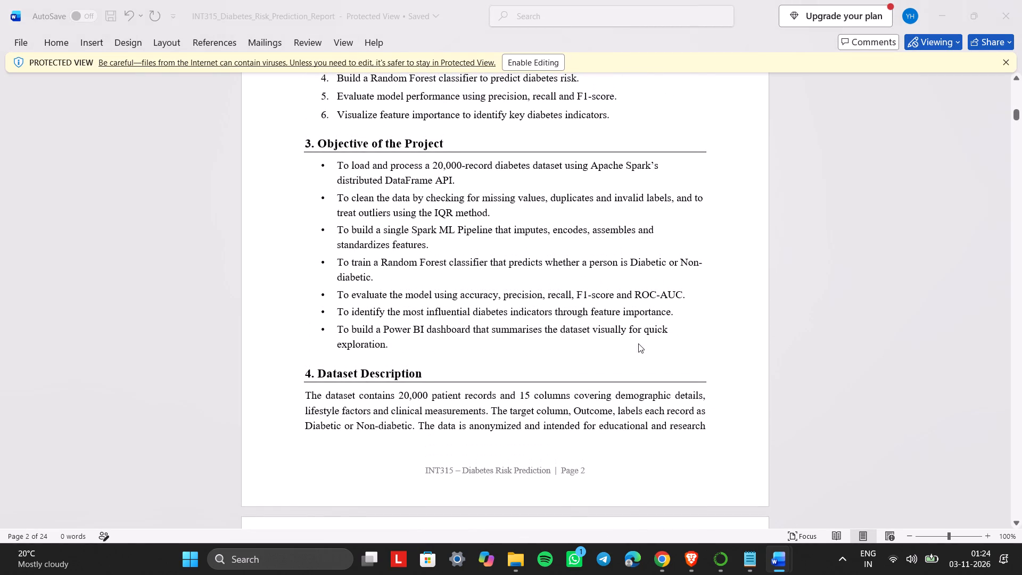
Switch to INT315_CA2_Diabetes_Risk_Prediction_Report and read its Dataset Description, Dataset Source, and Tools and Technologies sections.
key(alt+Tab)
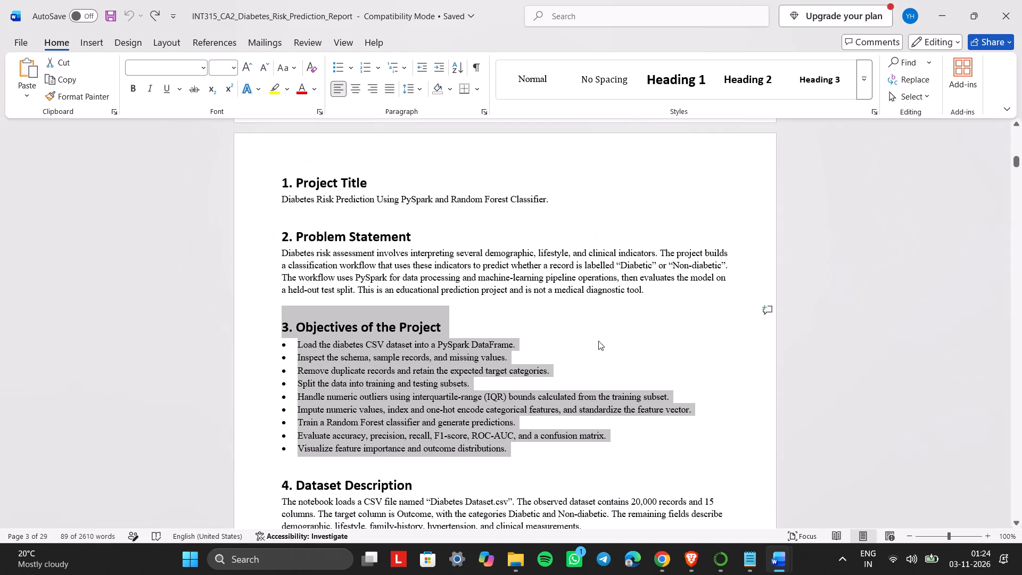
scroll(591, 338, down, 3)
scroll(642, 272, up, 1)
click(671, 278)
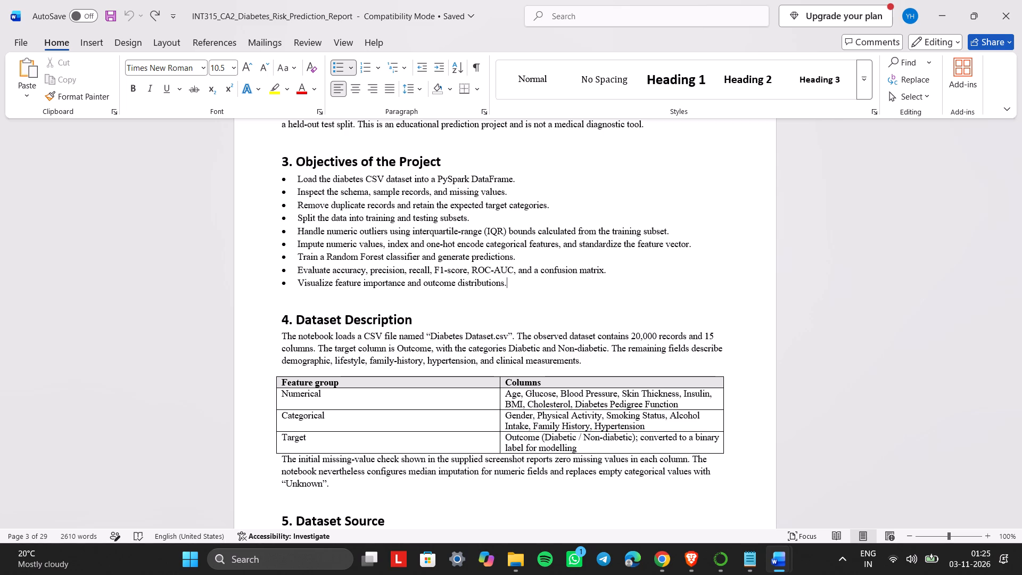
scroll(671, 278, down, 2)
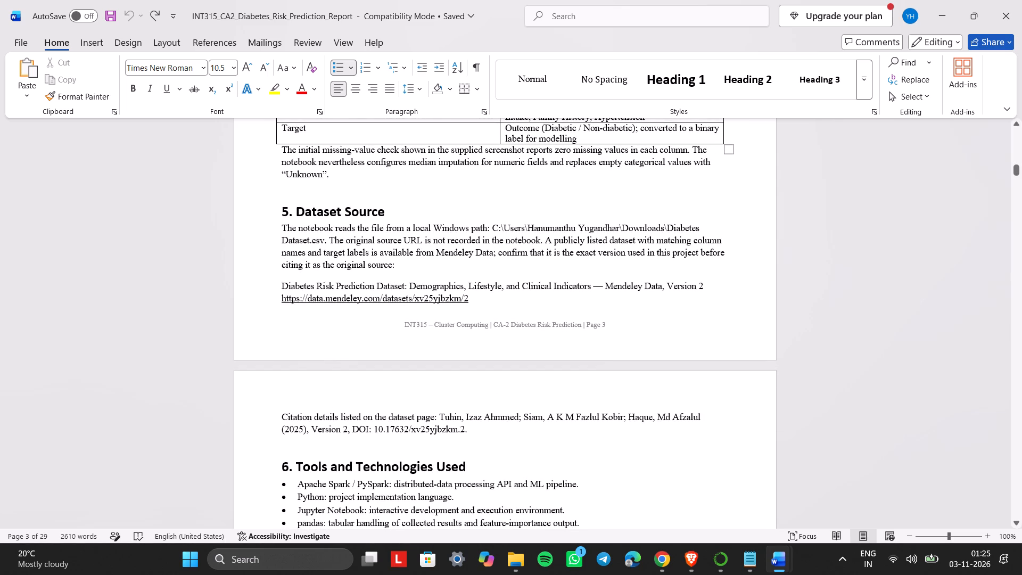
scroll(671, 278, down, 6)
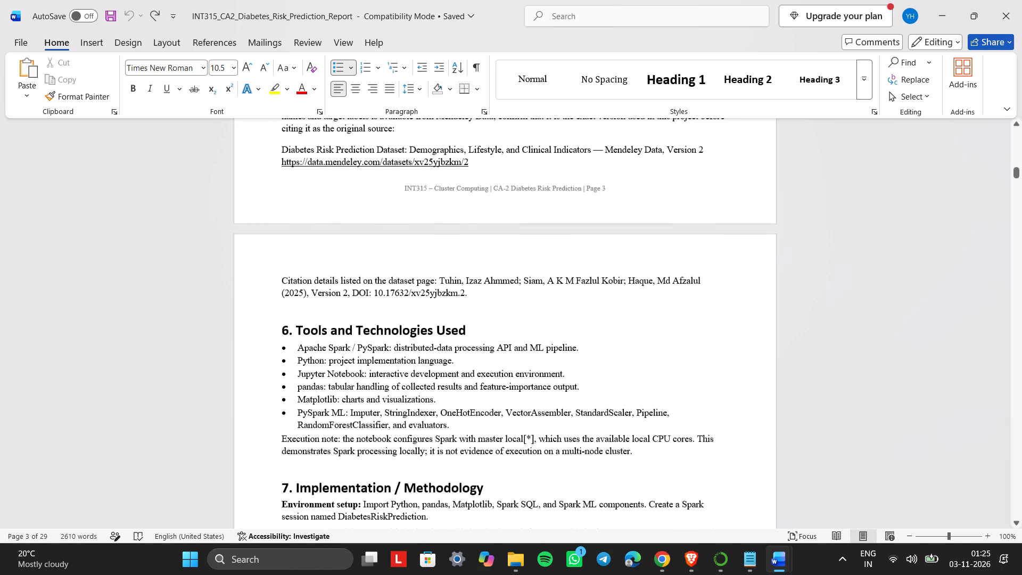
scroll(671, 278, right, 2)
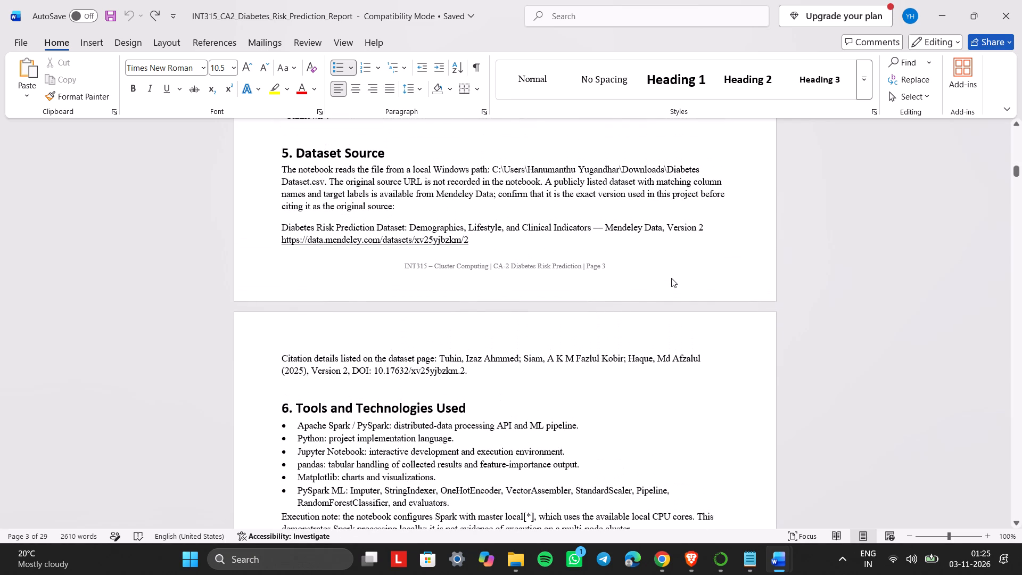
scroll(671, 278, right, 1)
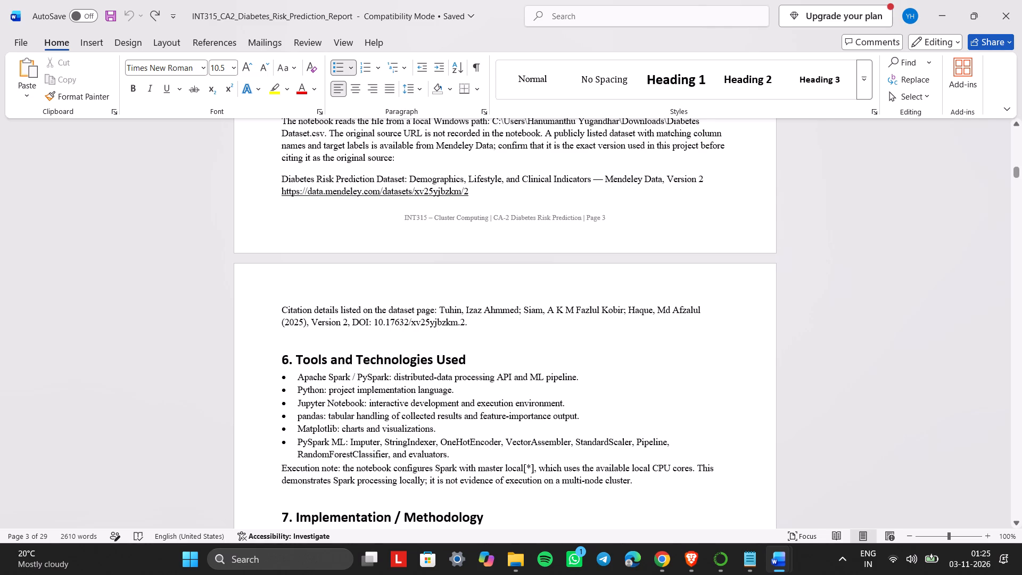
Examine the Implementation / Methodology section and the Complete Source Code cells, continuing to the Screenshot 1 page.
scroll(582, 301, down, 1)
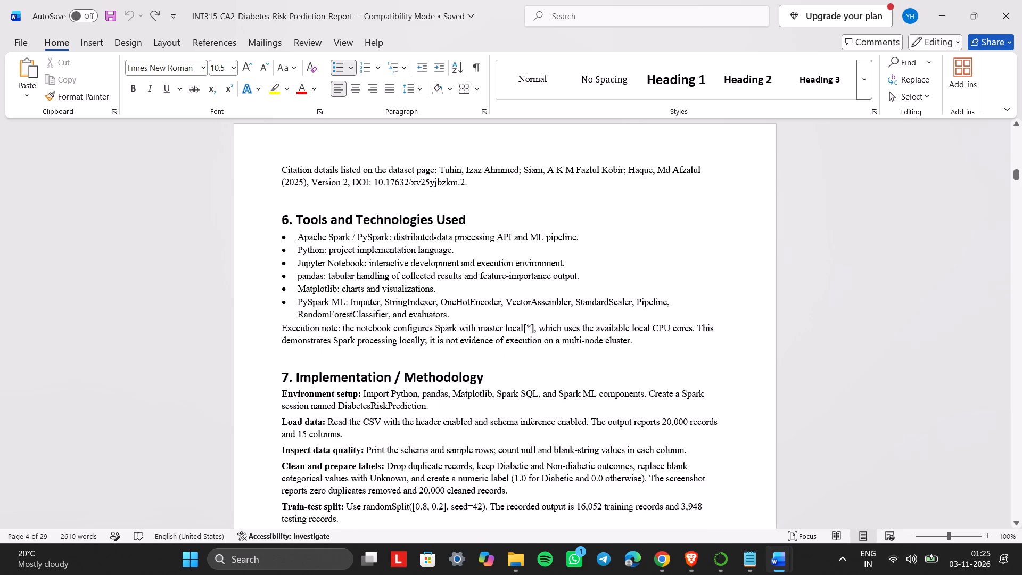
scroll(582, 301, down, 1)
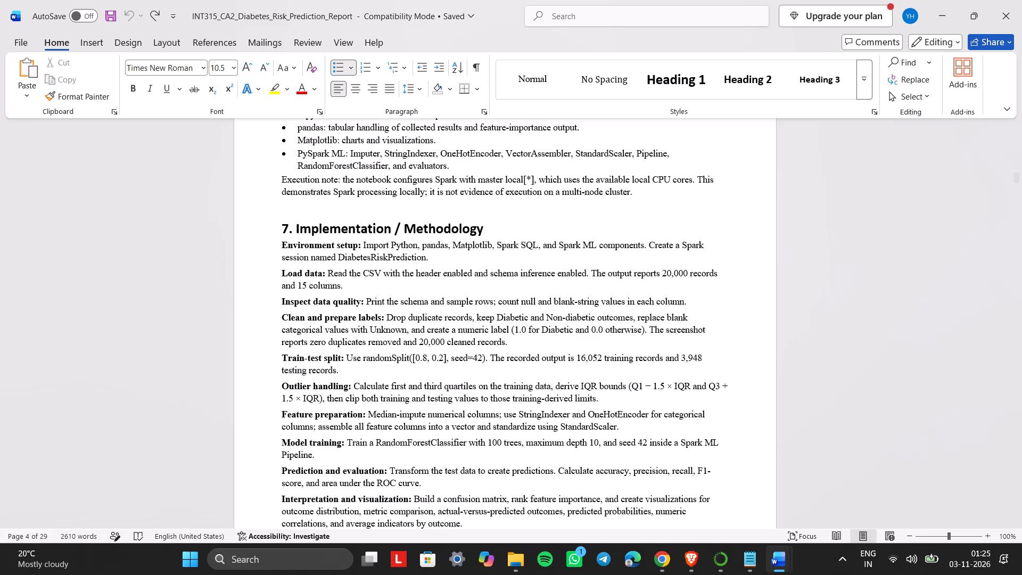
scroll(582, 301, down, 1)
scroll(582, 301, up, 1)
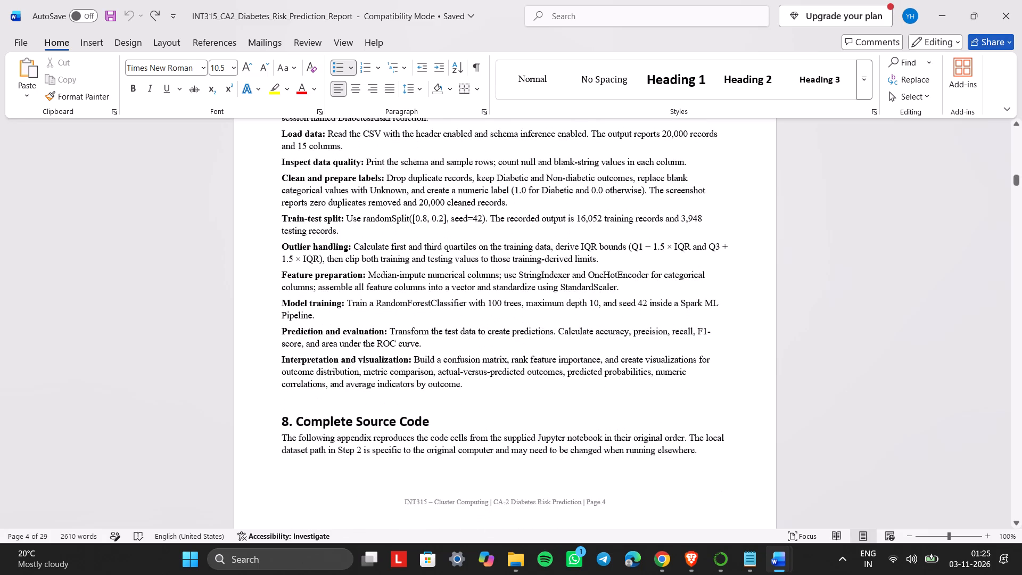
scroll(582, 301, up, 1)
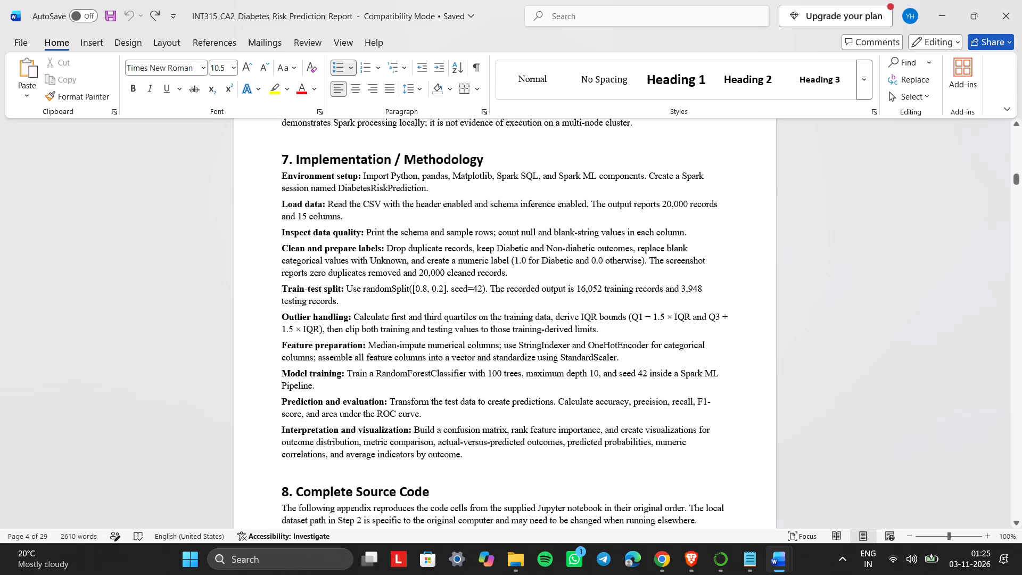
scroll(582, 301, down, 2)
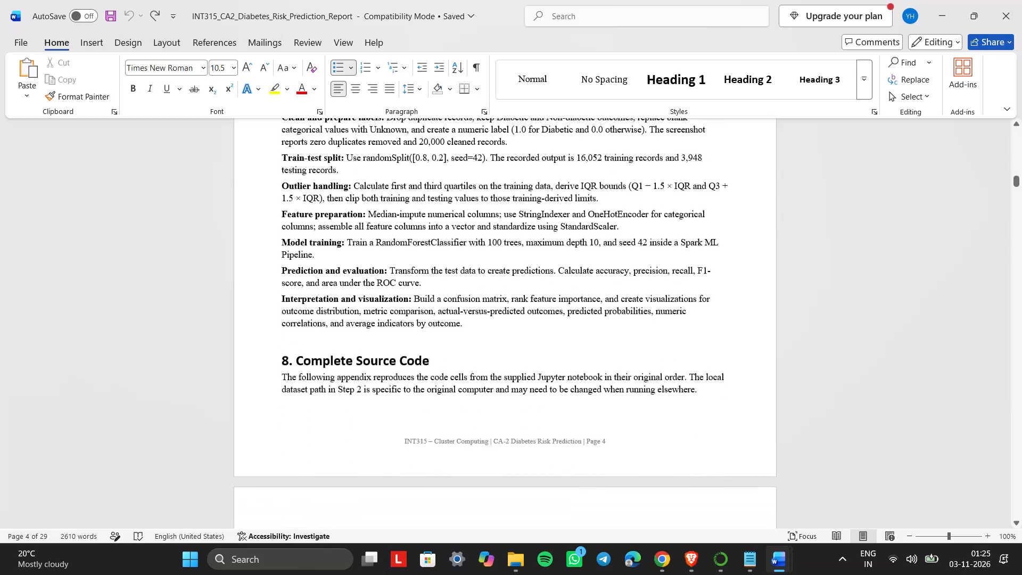
scroll(582, 301, down, 1)
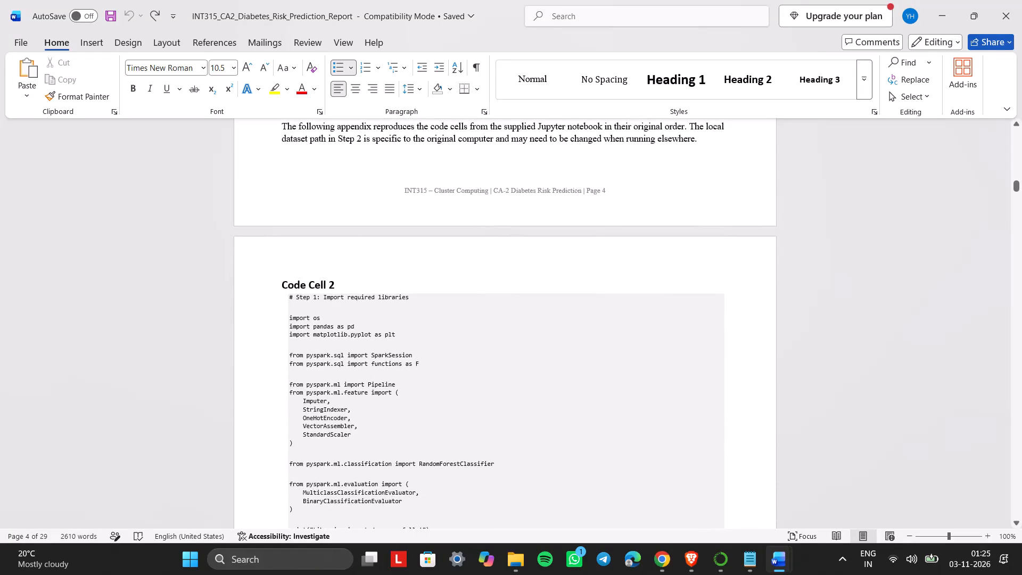
scroll(582, 301, down, 5)
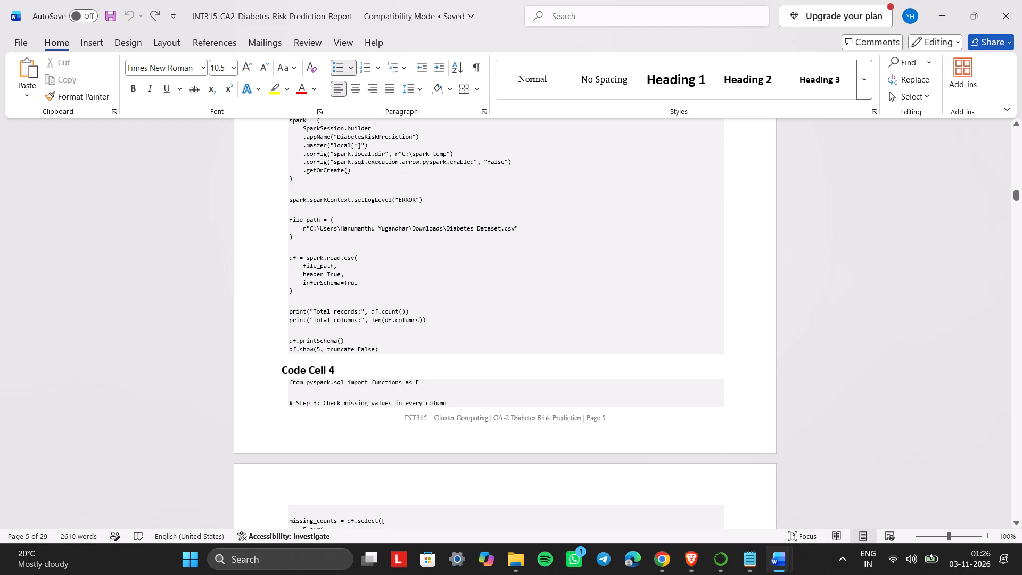
scroll(582, 301, down, 6)
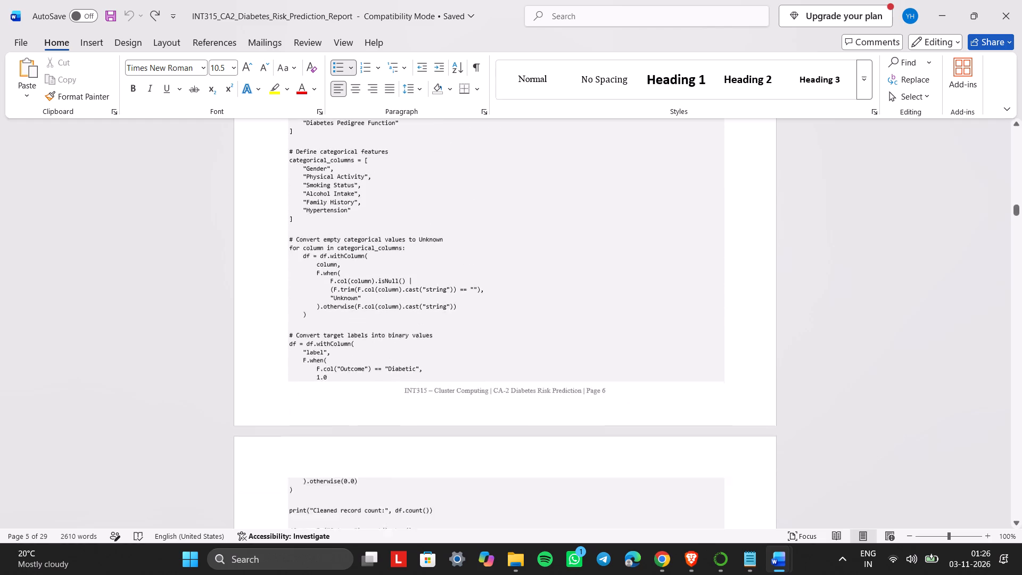
scroll(582, 301, down, 7)
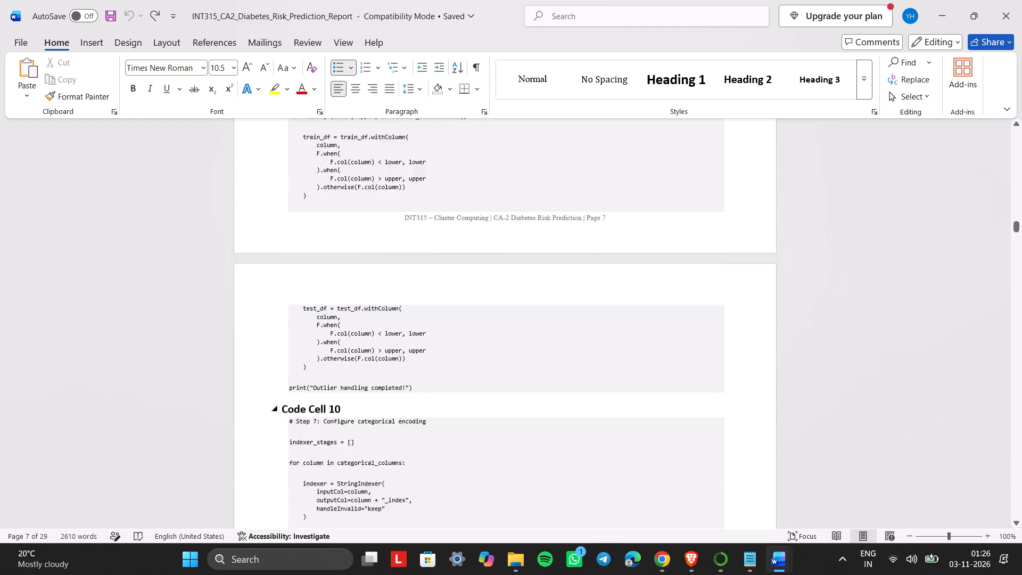
scroll(582, 301, down, 9)
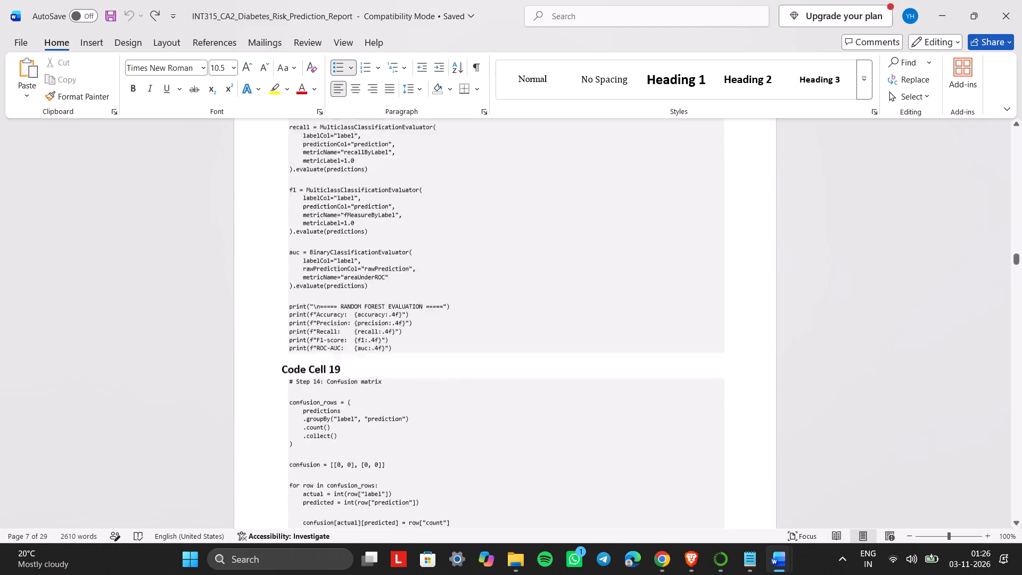
scroll(582, 301, down, 6)
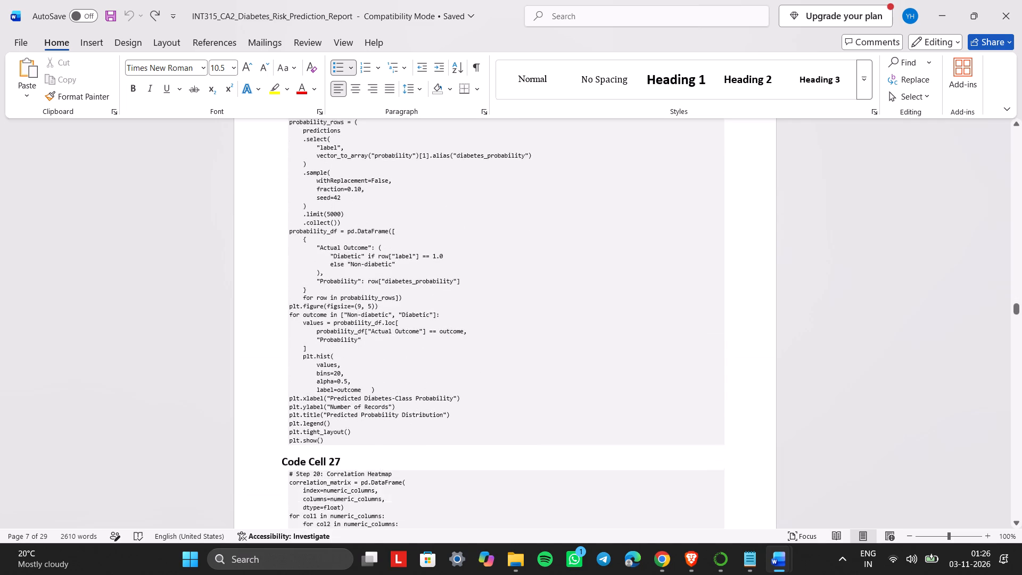
scroll(582, 301, down, 5)
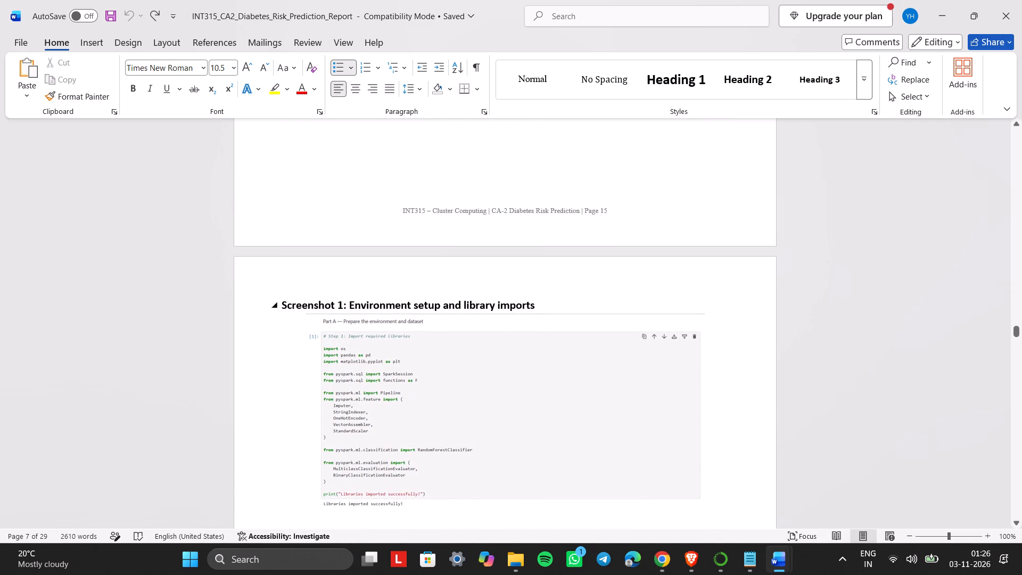
Recheck the last source code cells and the Screenshot 1 to Screenshot 3 pages of INT315_CA2_Diabetes_Risk_Prediction_Report.
scroll(582, 301, up, 6)
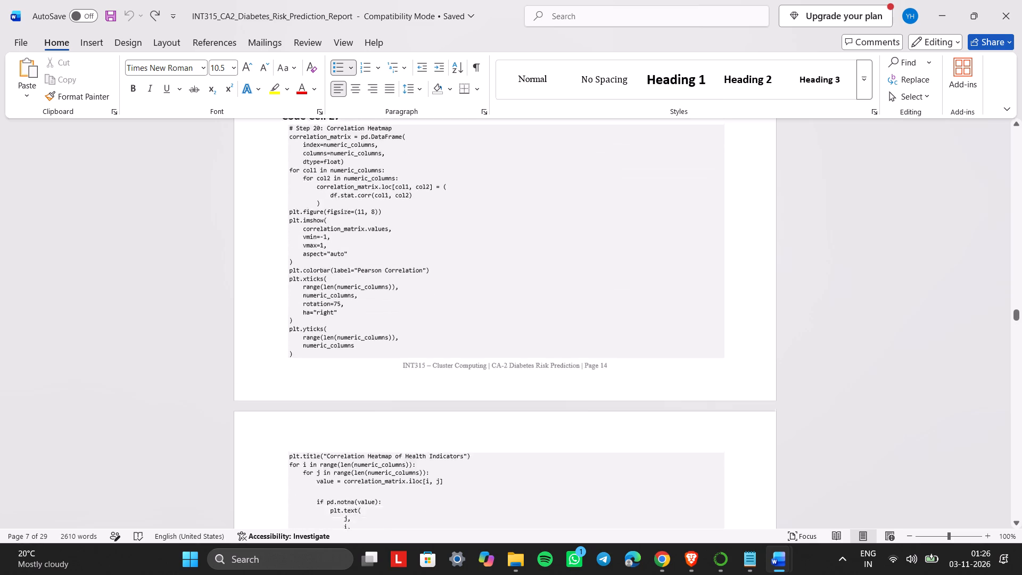
scroll(582, 301, up, 7)
scroll(582, 301, down, 5)
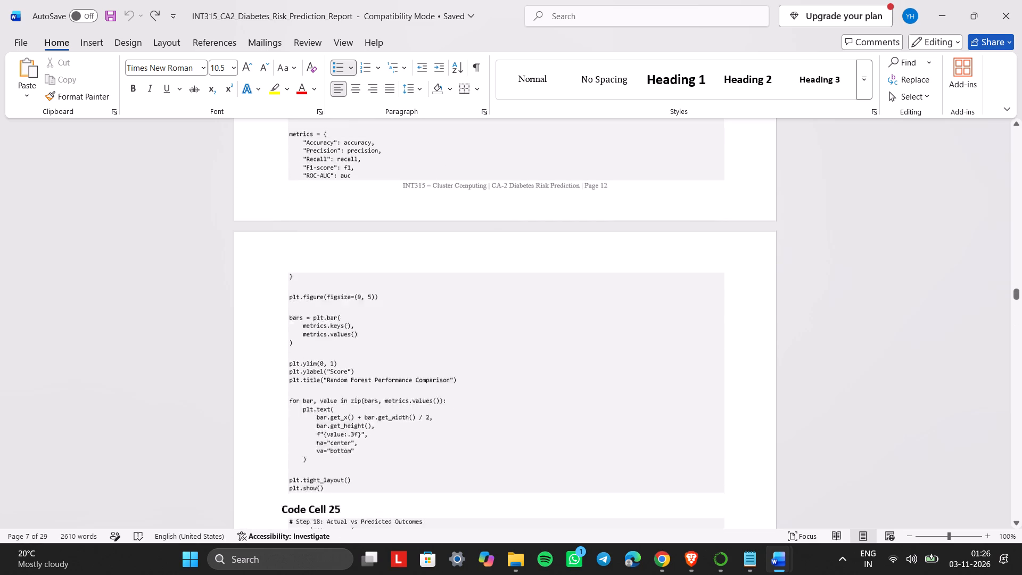
scroll(582, 301, down, 11)
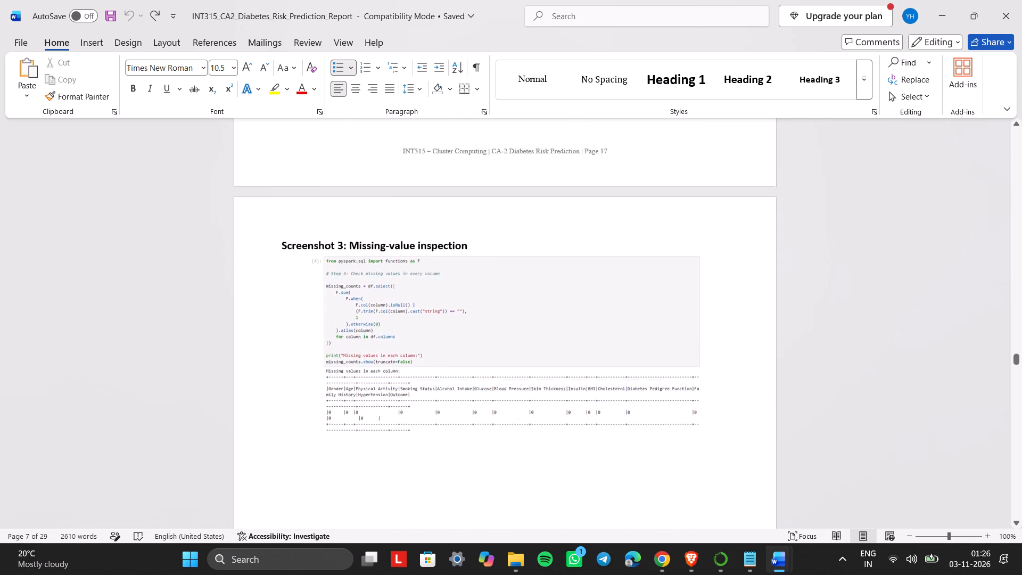
scroll(582, 301, down, 1)
scroll(582, 301, up, 3)
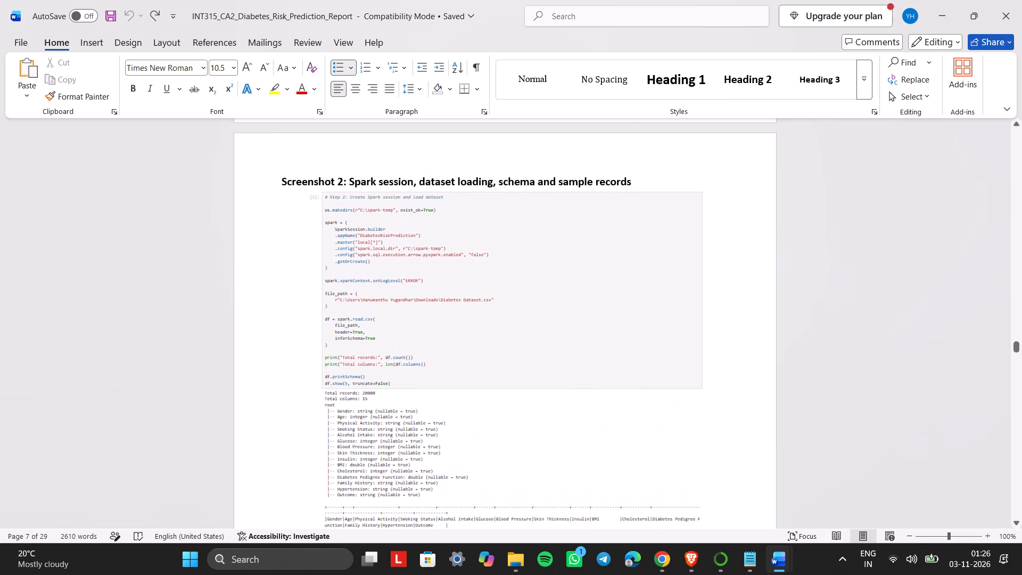
scroll(582, 301, up, 4)
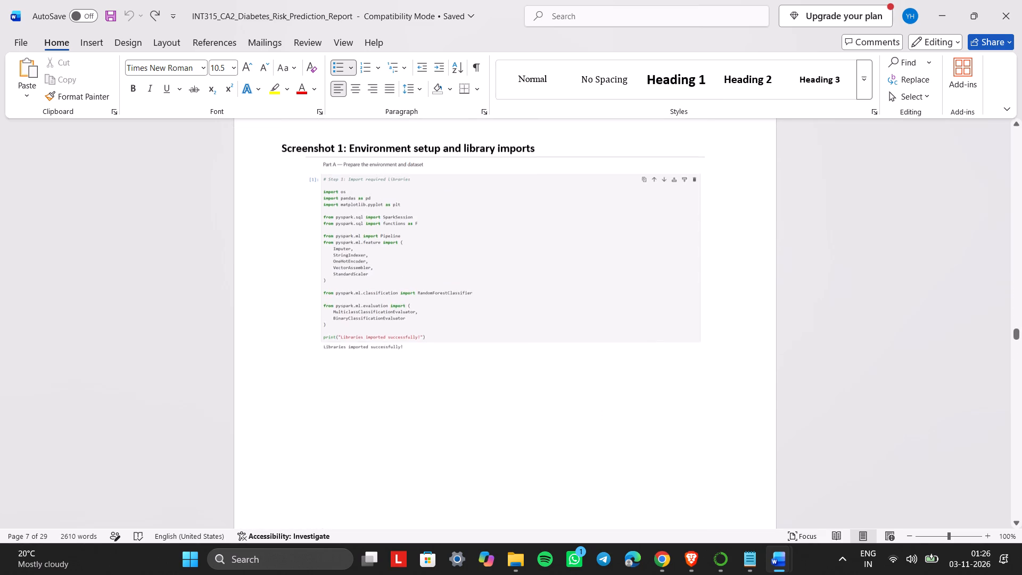
Examine the implementation screenshots from Screenshot 4, dataset cleaning, through Screenshot 11, prediction output.
scroll(582, 301, down, 8)
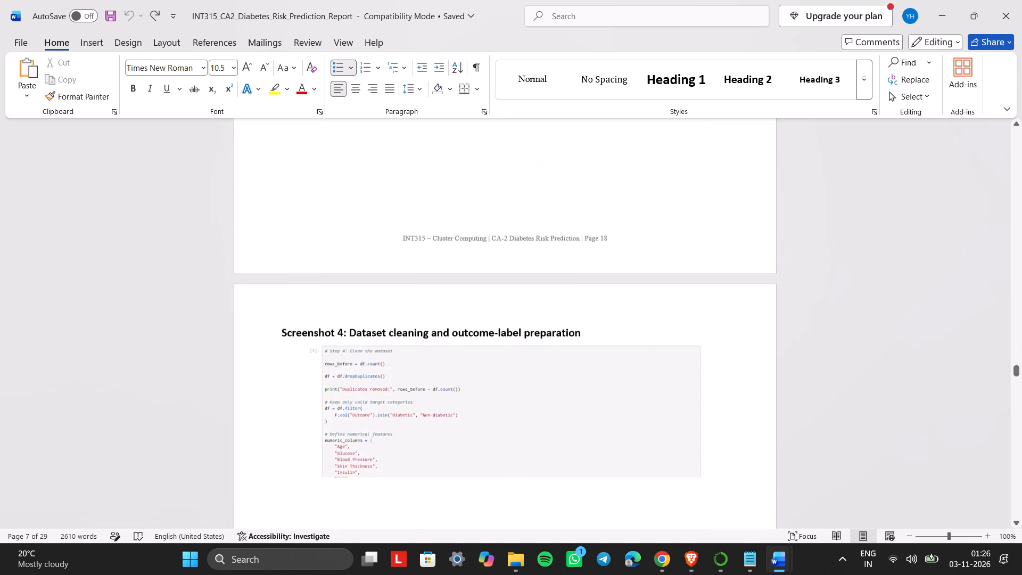
scroll(582, 301, down, 7)
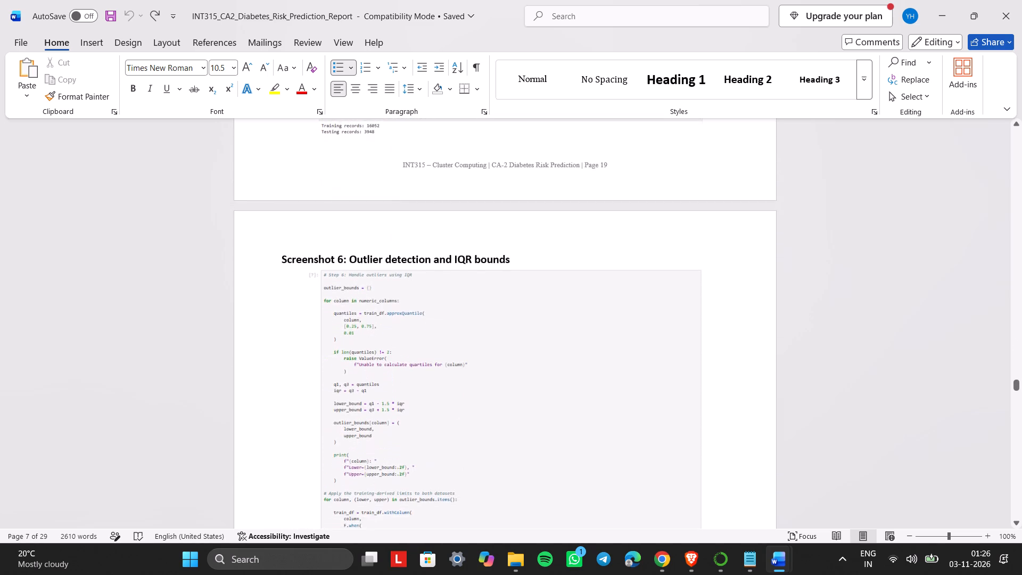
scroll(582, 301, down, 6)
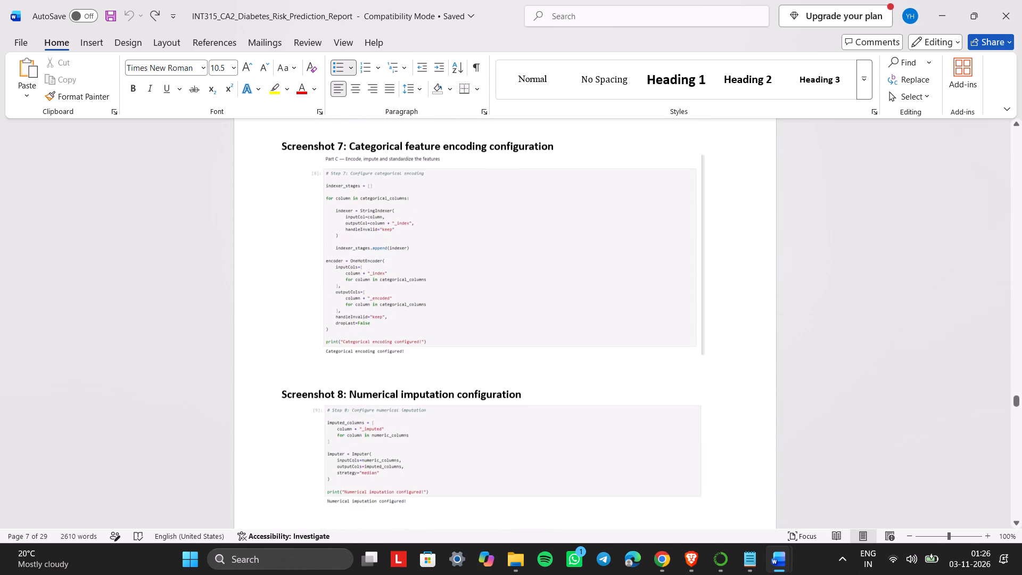
scroll(582, 301, down, 6)
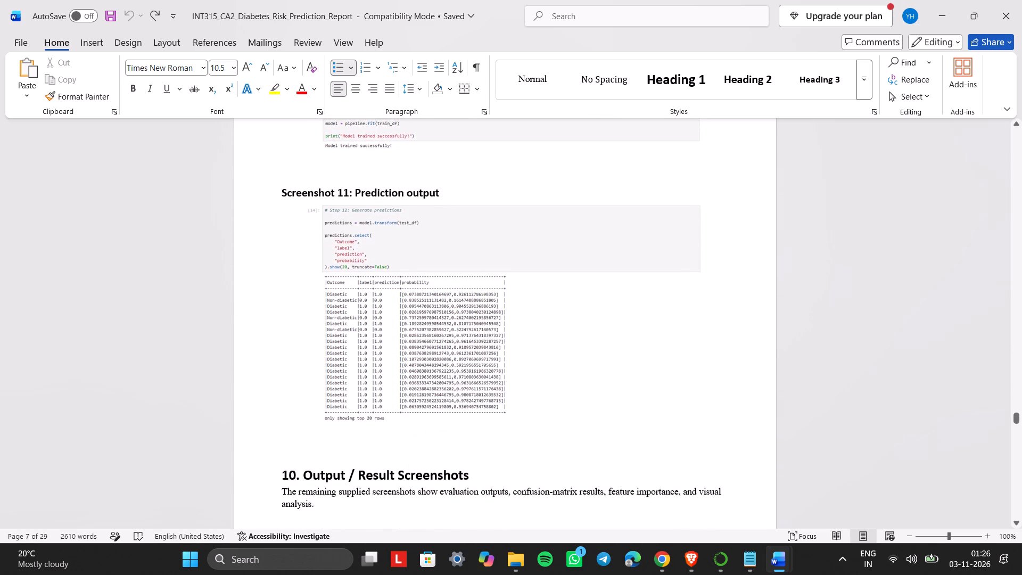
Review section "10. Output / Result Screenshots" from the evaluation metrics onward and read section "11. Result Analysis".
scroll(582, 301, down, 2)
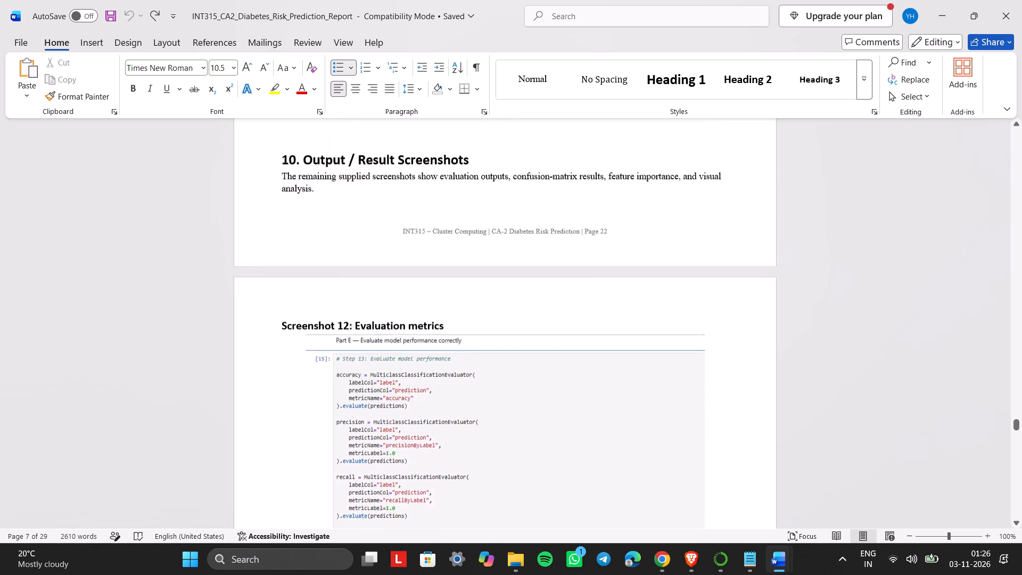
scroll(582, 301, down, 1)
scroll(582, 301, up, 4)
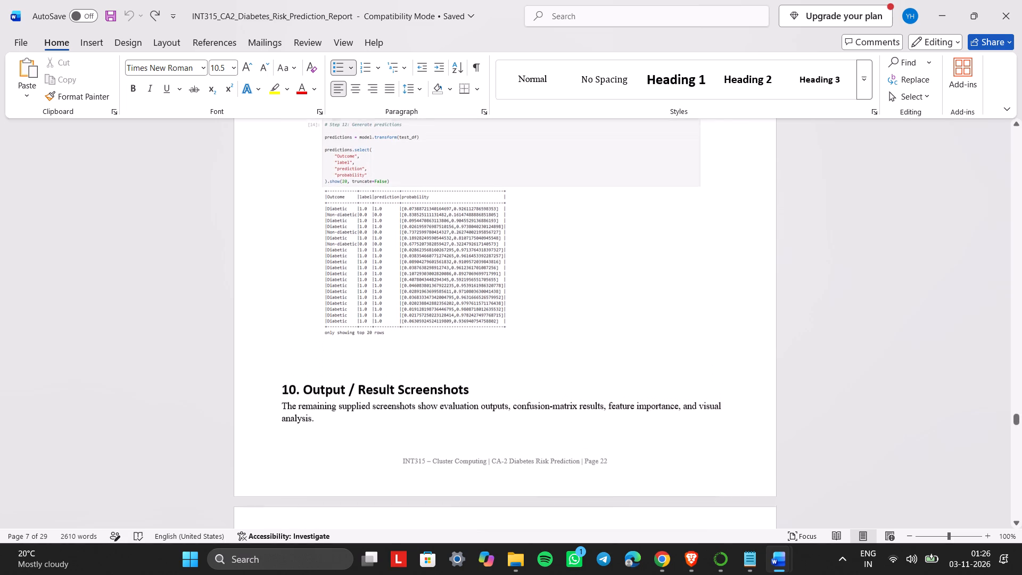
scroll(582, 301, down, 5)
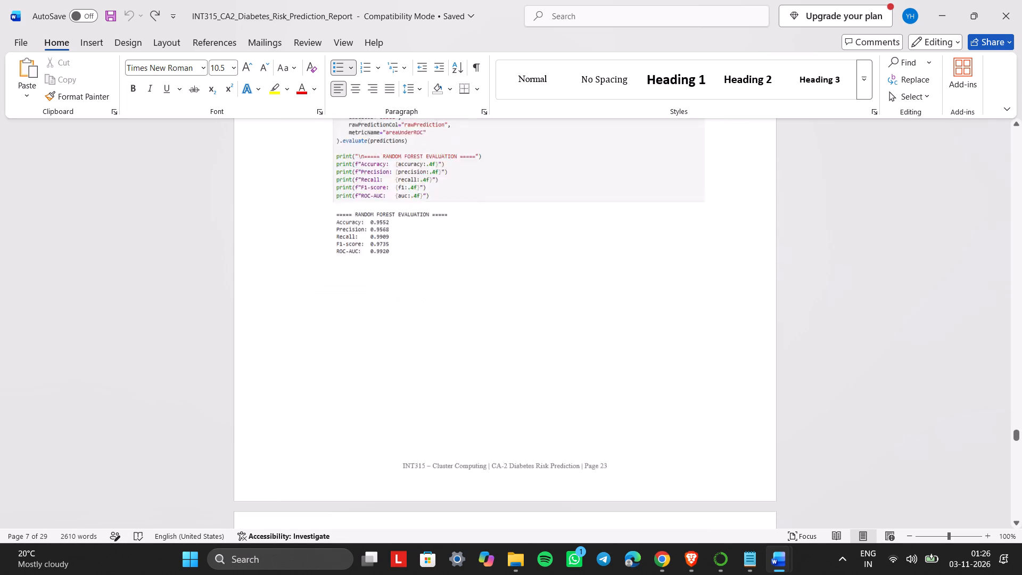
scroll(582, 301, down, 4)
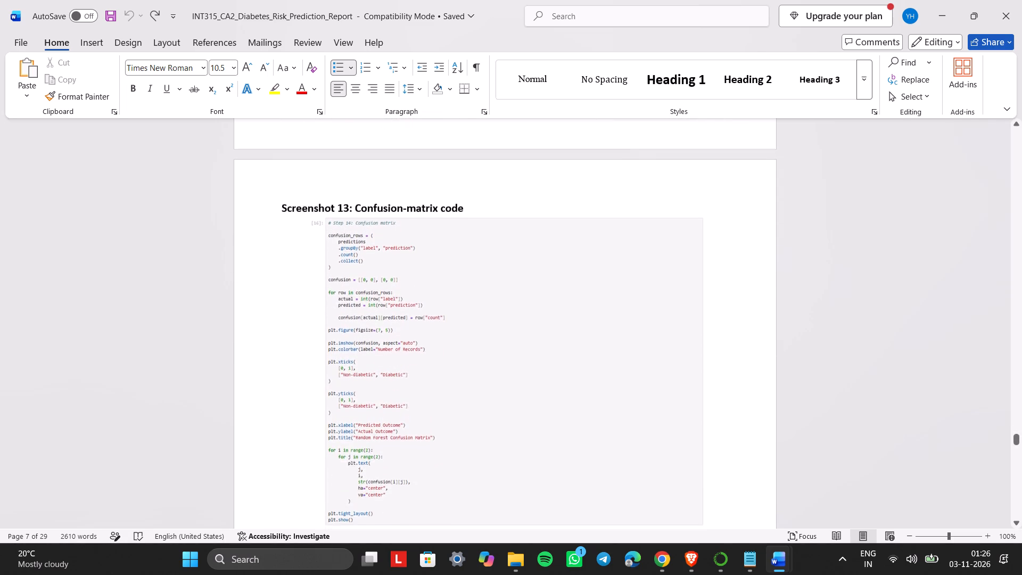
scroll(582, 301, down, 4)
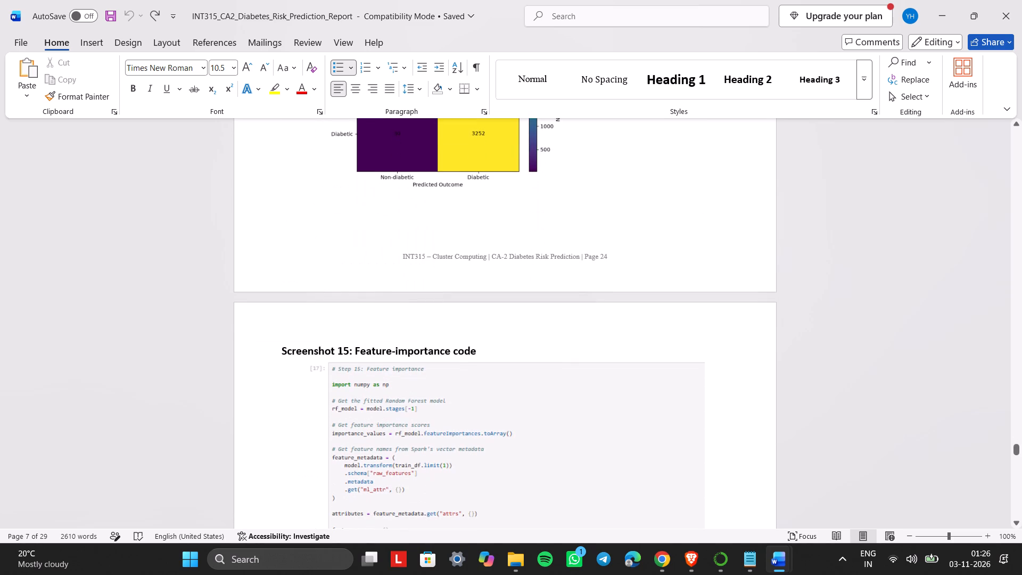
scroll(582, 301, down, 12)
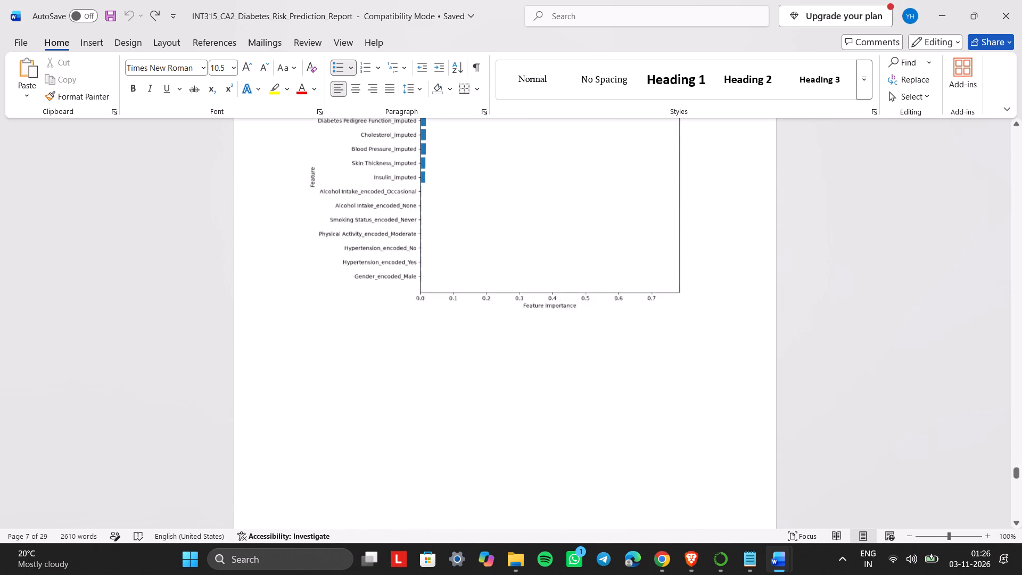
scroll(582, 301, down, 3)
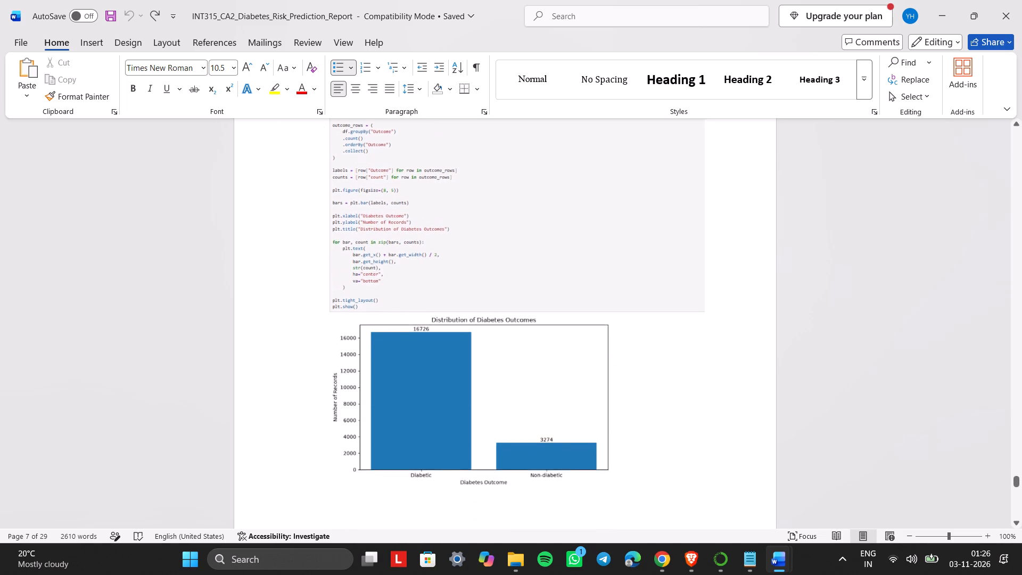
scroll(582, 301, down, 6)
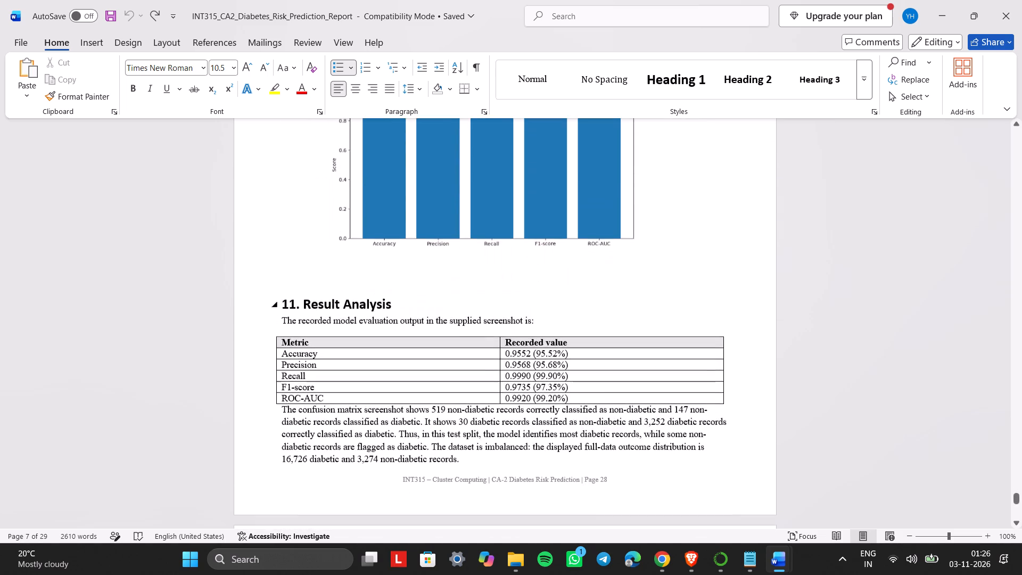
scroll(582, 301, down, 3)
scroll(582, 301, up, 5)
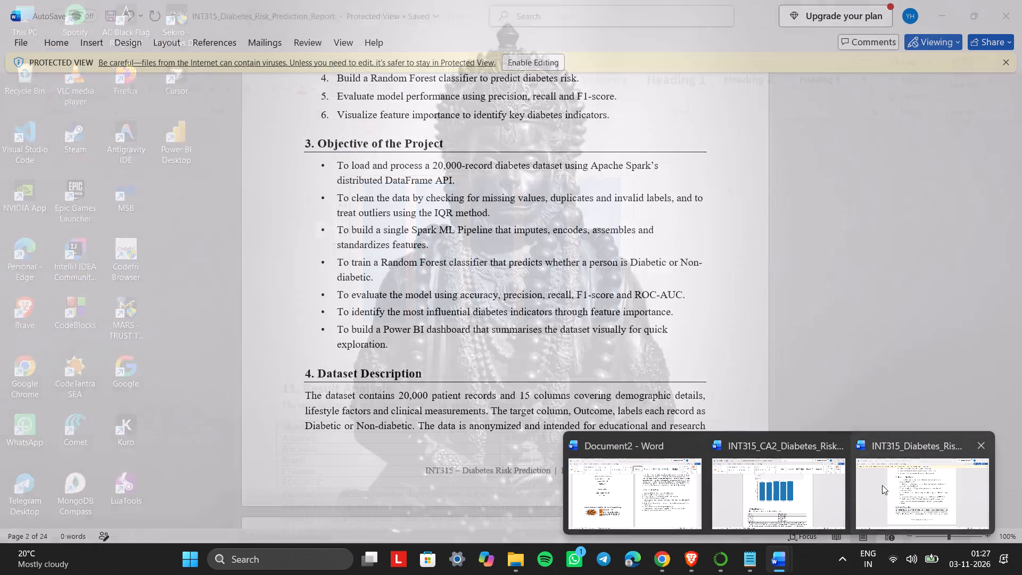
Switch to the protected INT315_Diabetes_Risk_Prediction_Report and open its file location in File Explorer.
click(892, 487)
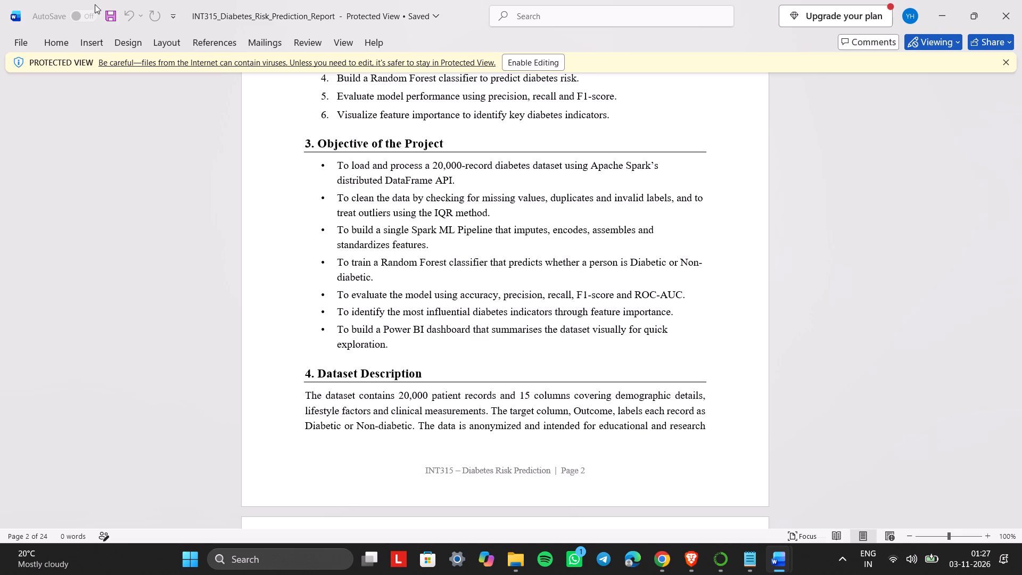
click(28, 44)
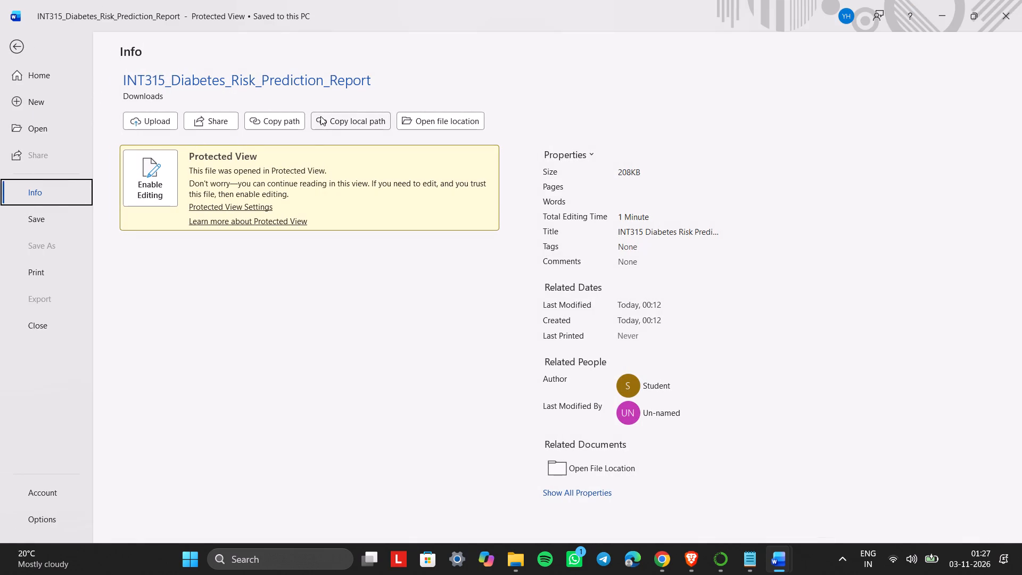
click(440, 127)
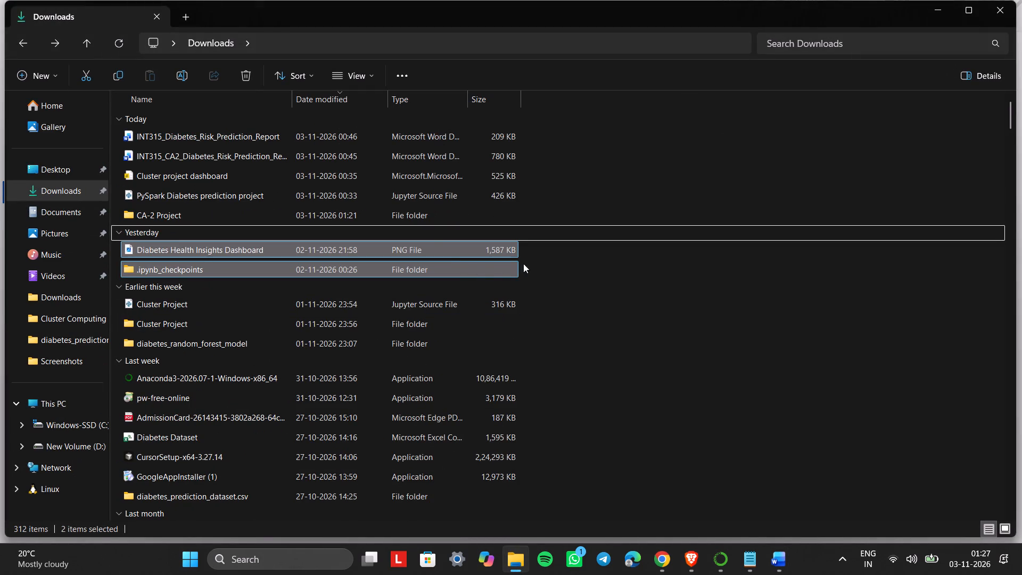
click(598, 244)
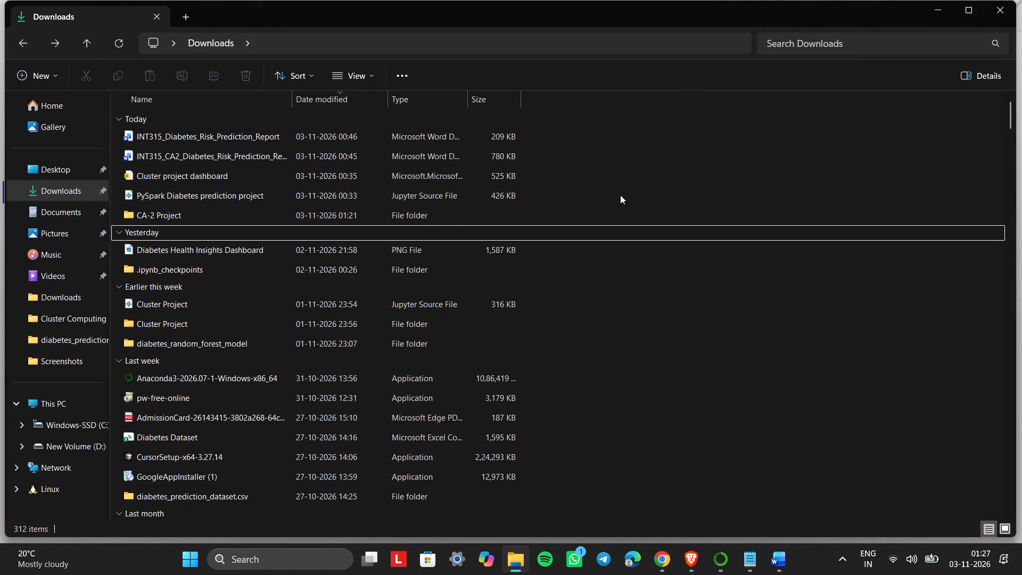
key(alt+Tab)
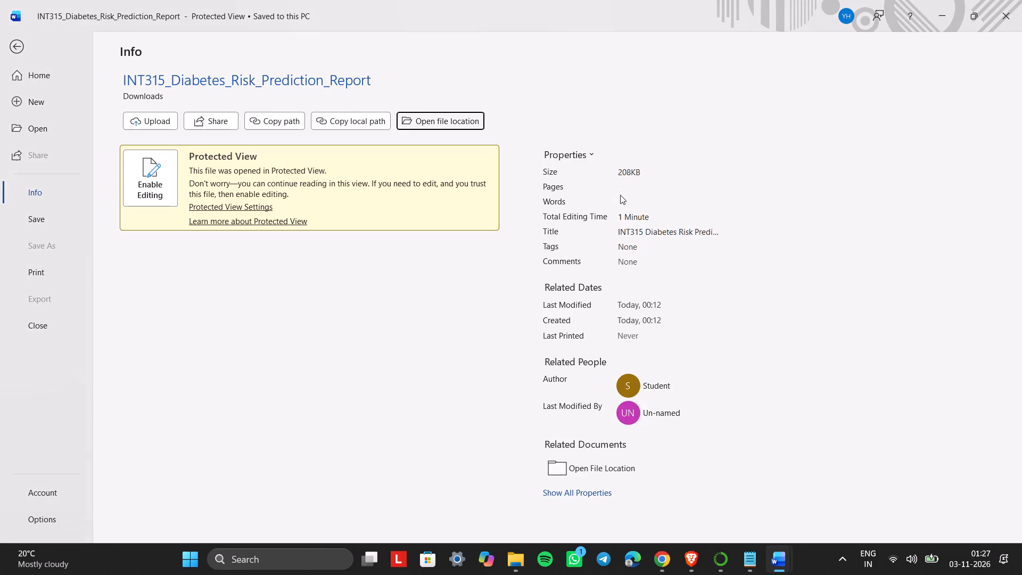
click(426, 120)
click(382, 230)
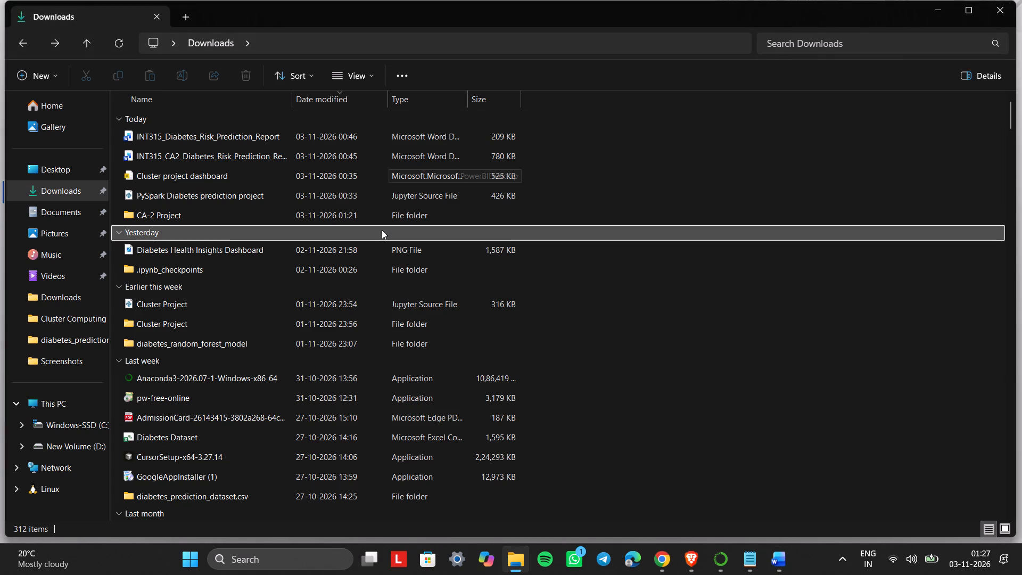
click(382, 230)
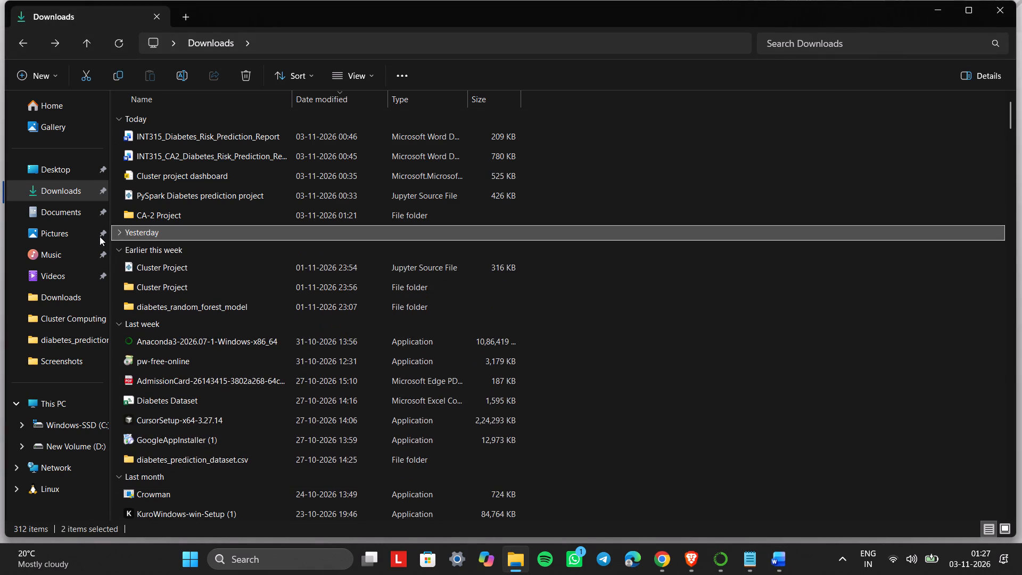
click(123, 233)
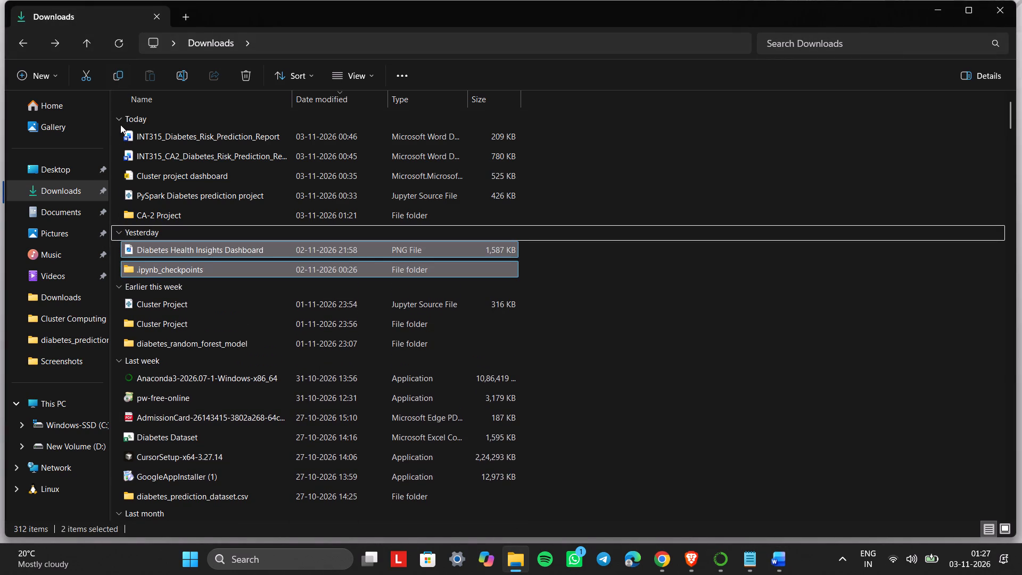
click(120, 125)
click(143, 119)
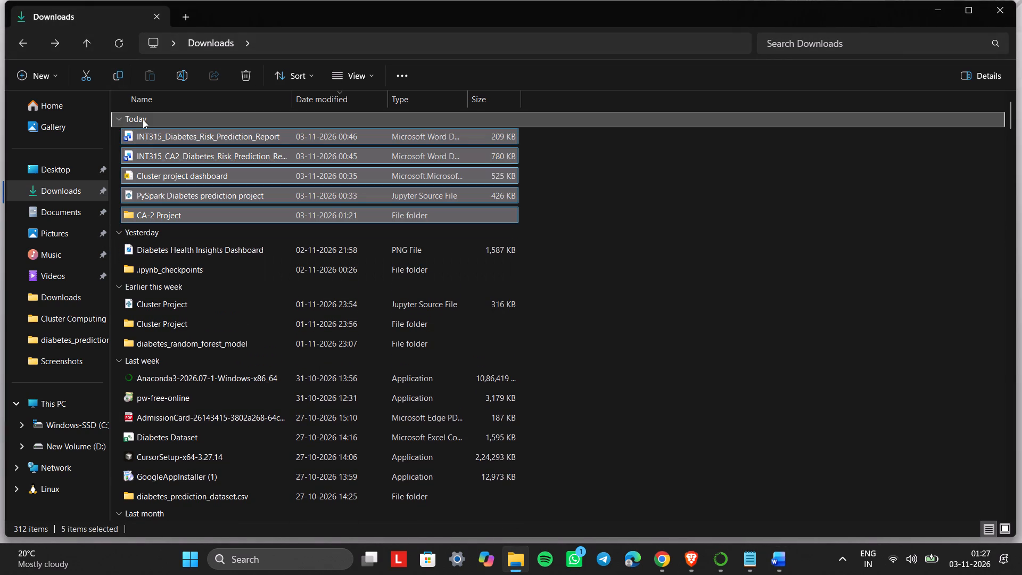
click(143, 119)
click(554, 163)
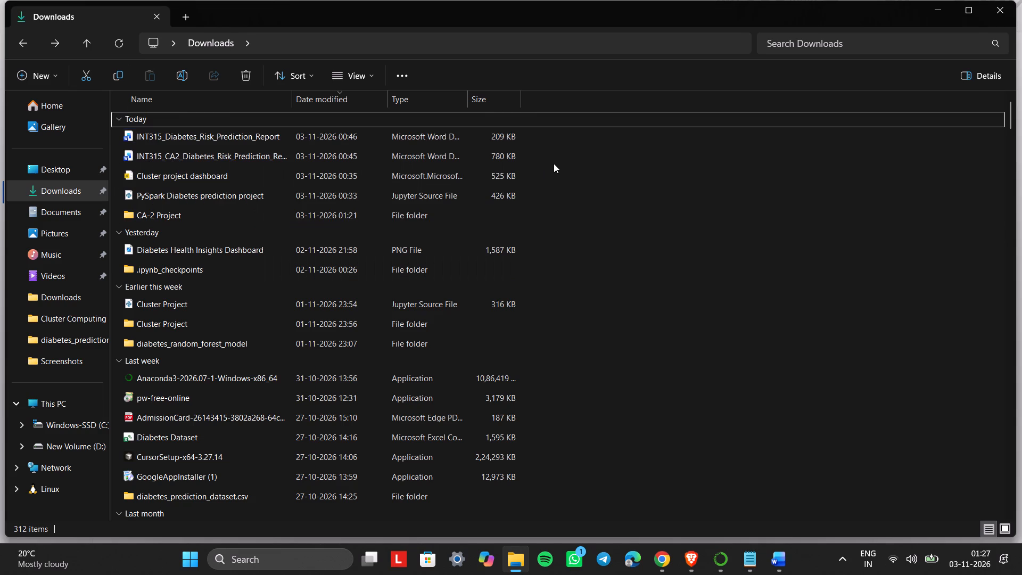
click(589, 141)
Copy the file path of the protected INT315_Diabetes_Risk_Prediction_Report and open that path from File Explorer.
key(alt+Tab)
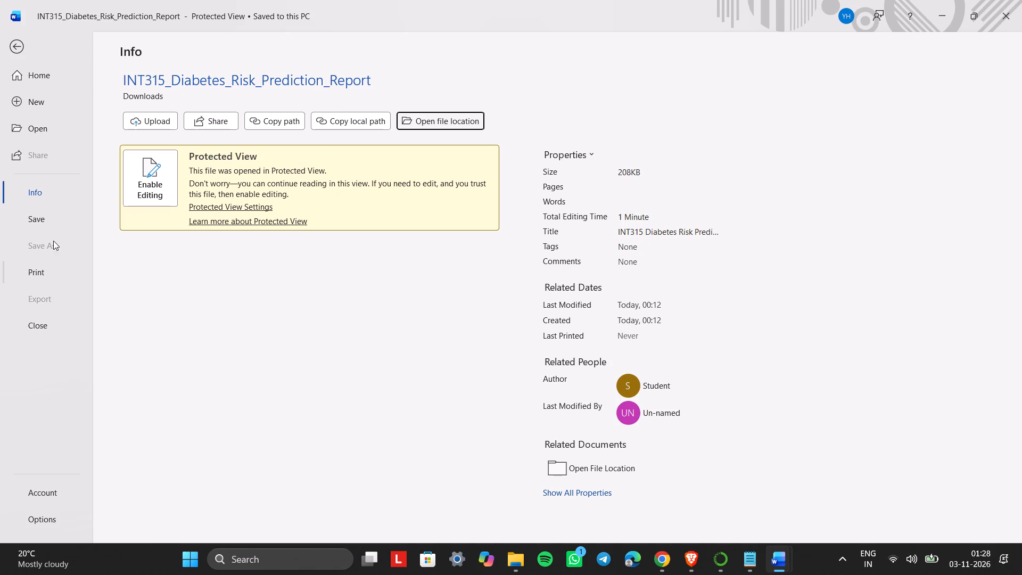
click(133, 20)
click(333, 116)
click(333, 122)
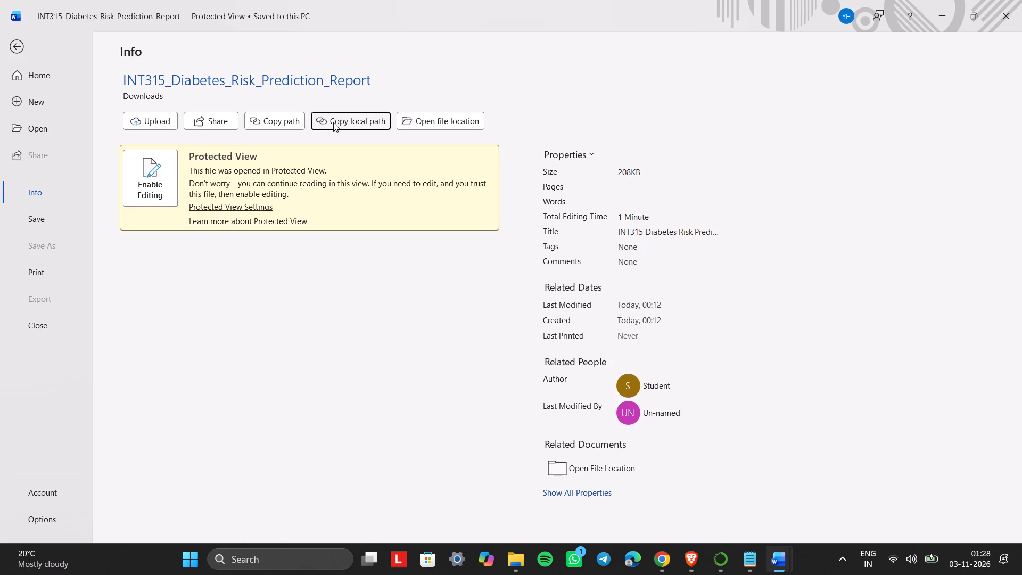
click(282, 118)
click(514, 560)
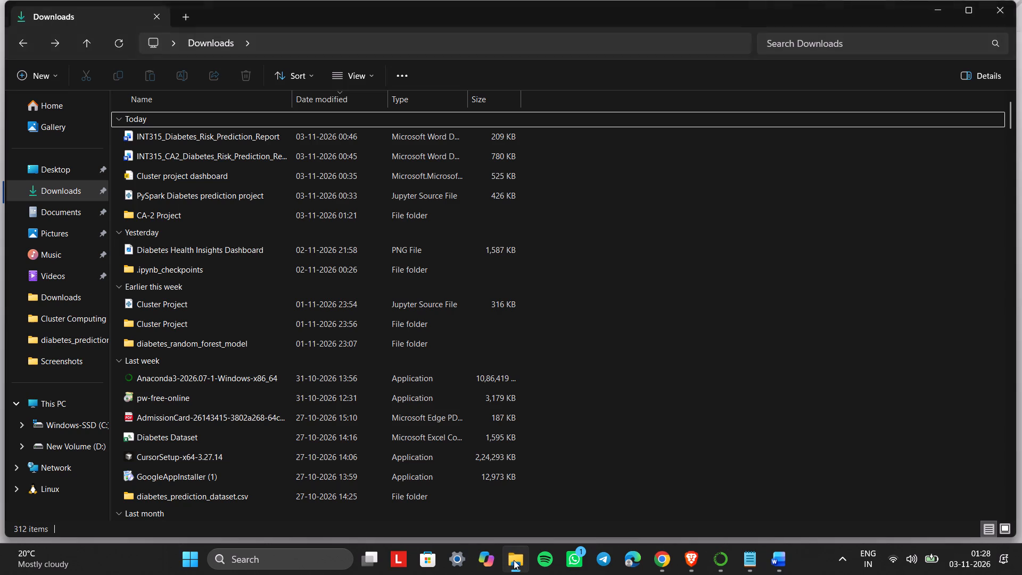
click(377, 45)
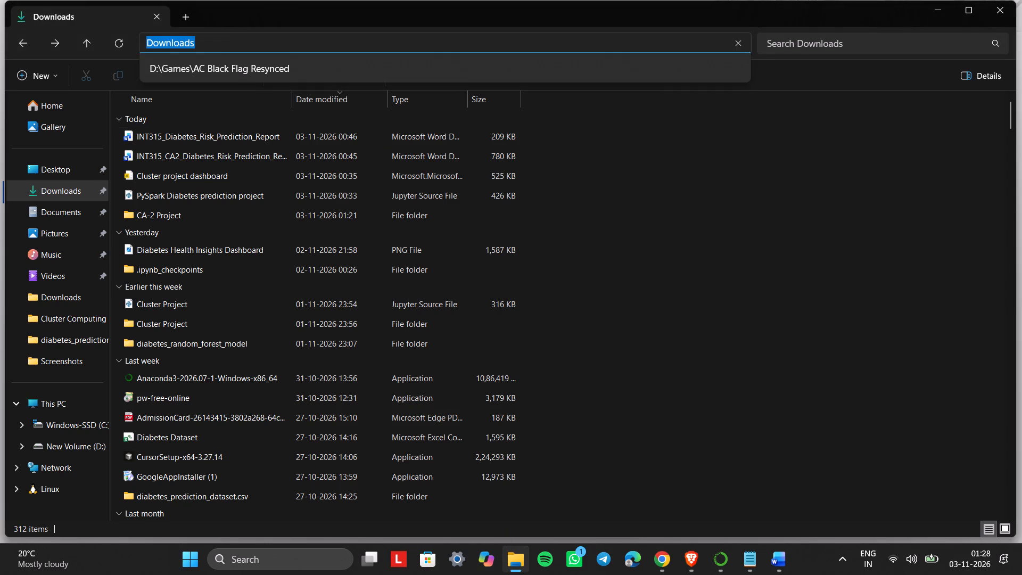
key(ctrl+v)
key(Return)
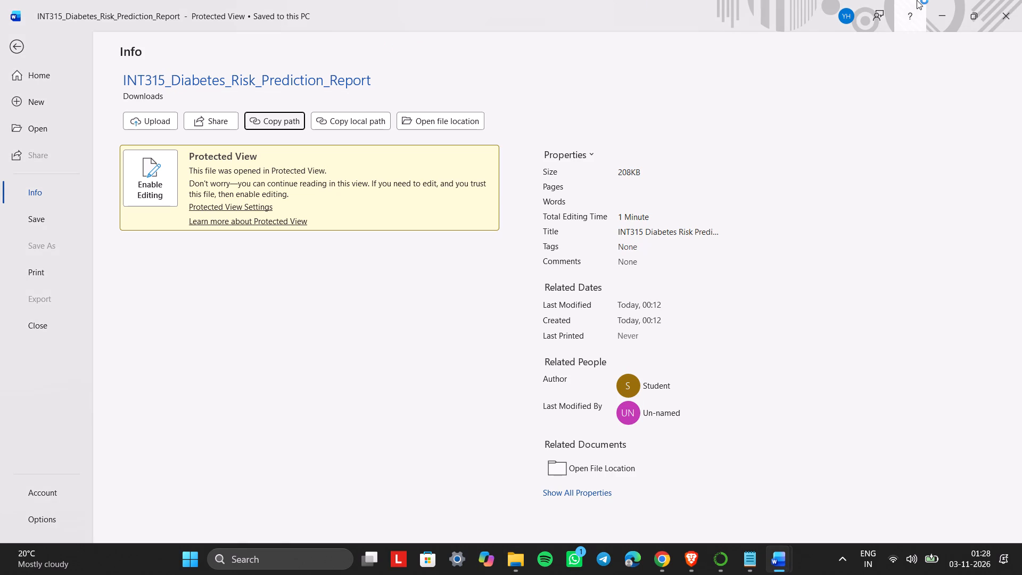
Close the protected INT315_Diabetes_Risk_Prediction_Report and delete that file from the Downloads folder.
click(1005, 14)
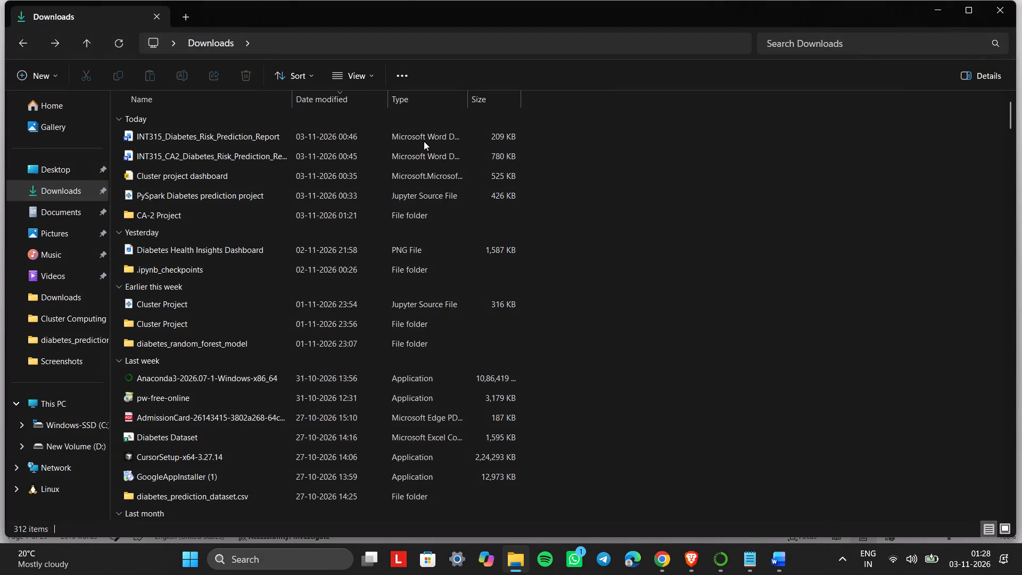
click(418, 140)
click(237, 73)
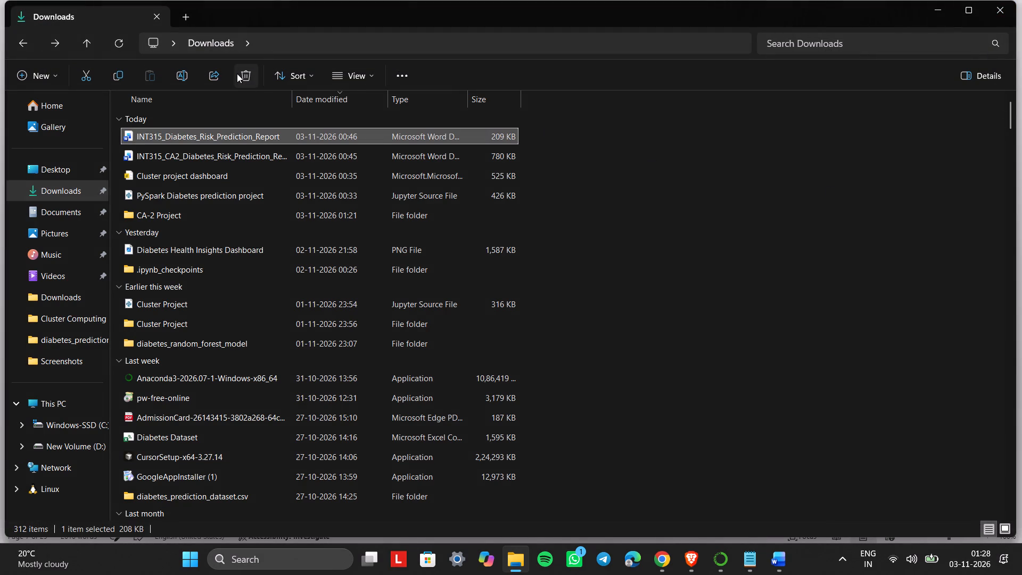
click(288, 137)
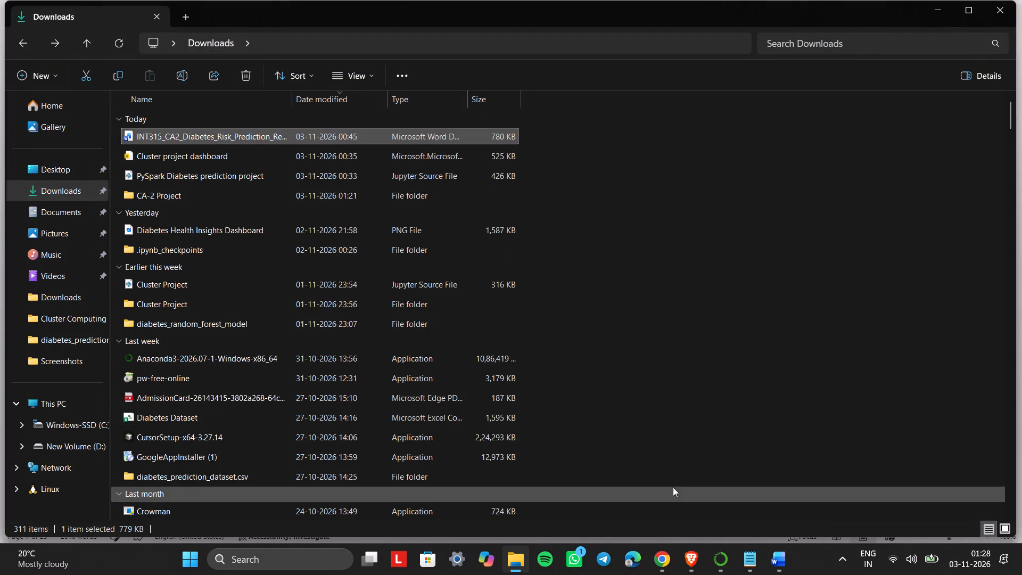
Switch back to Word and check the open windows of Document2 and INT315_CA2_Diabetes_Risk_Prediction_Report.
click(779, 564)
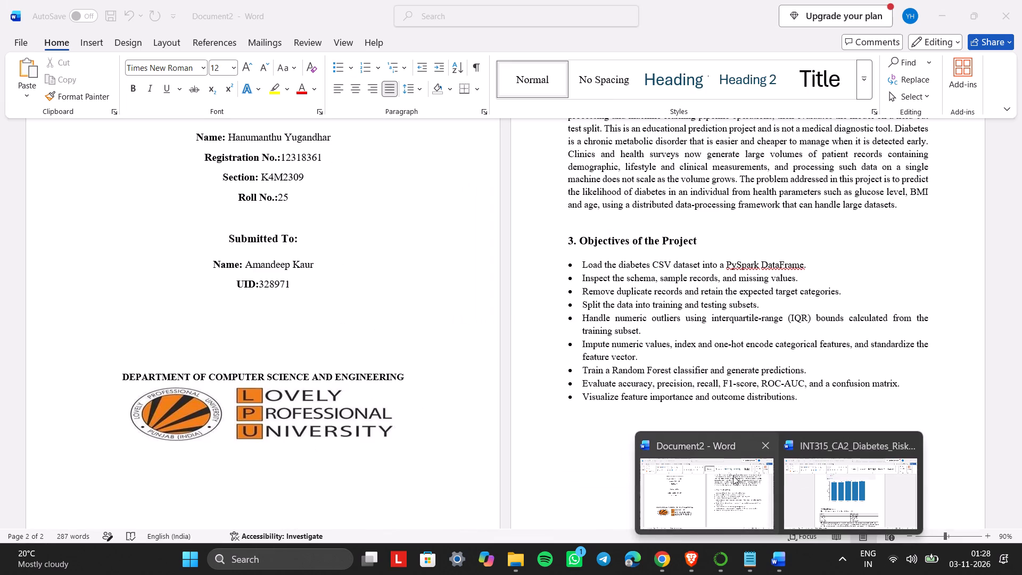
click(733, 475)
click(847, 490)
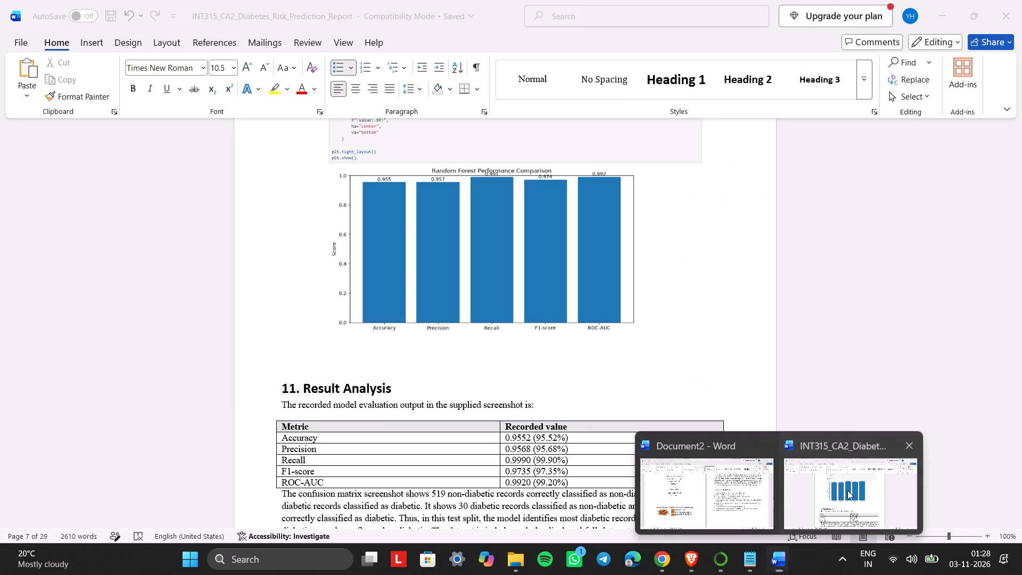
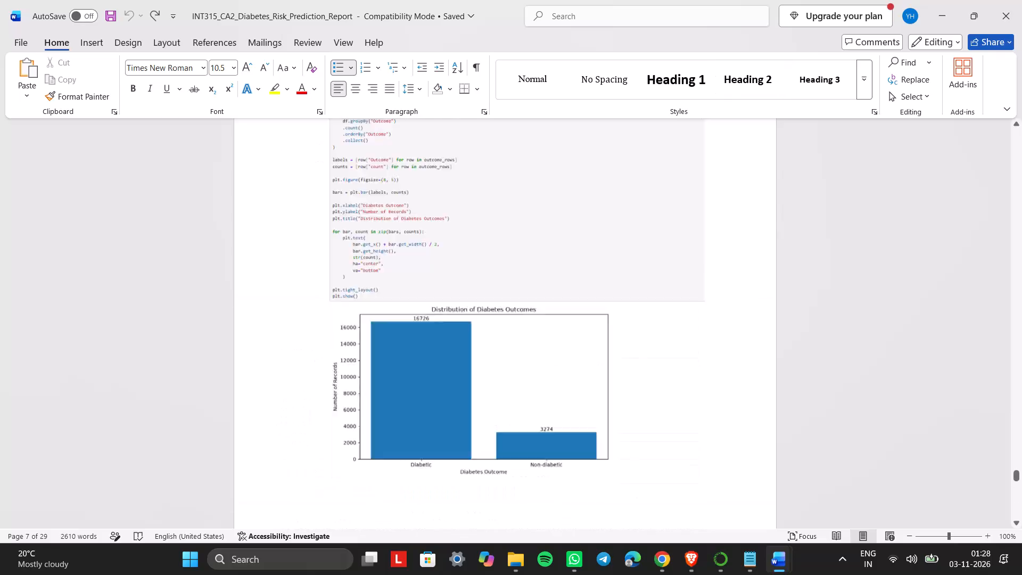
Review the INT315_CA2_Diabetes_Risk_Prediction_Report from its output screenshots back through the code cells to section 8, Complete Source Code.
scroll(562, 525, up, 19)
scroll(562, 525, up, 7)
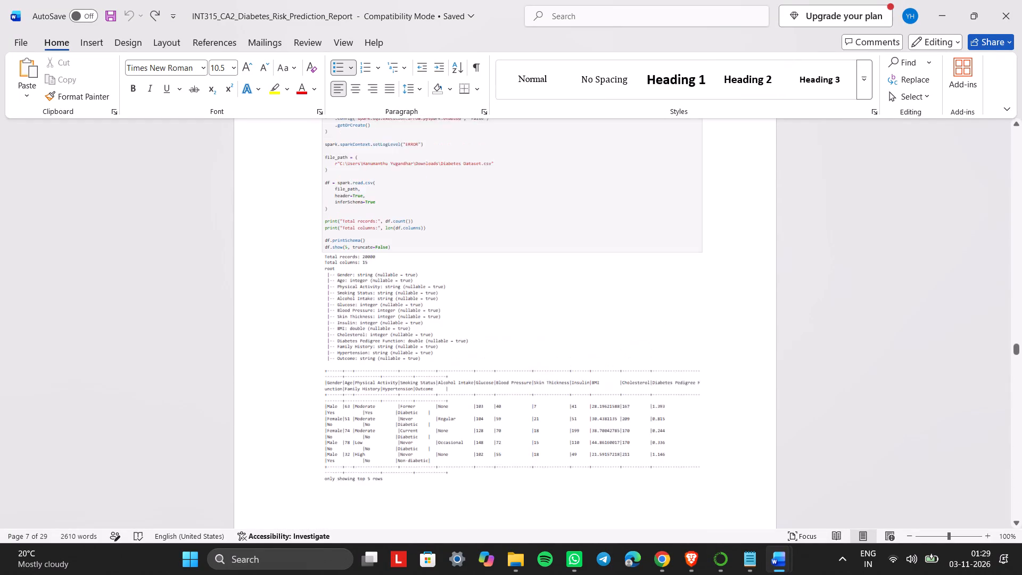
scroll(562, 525, up, 10)
click(535, 366)
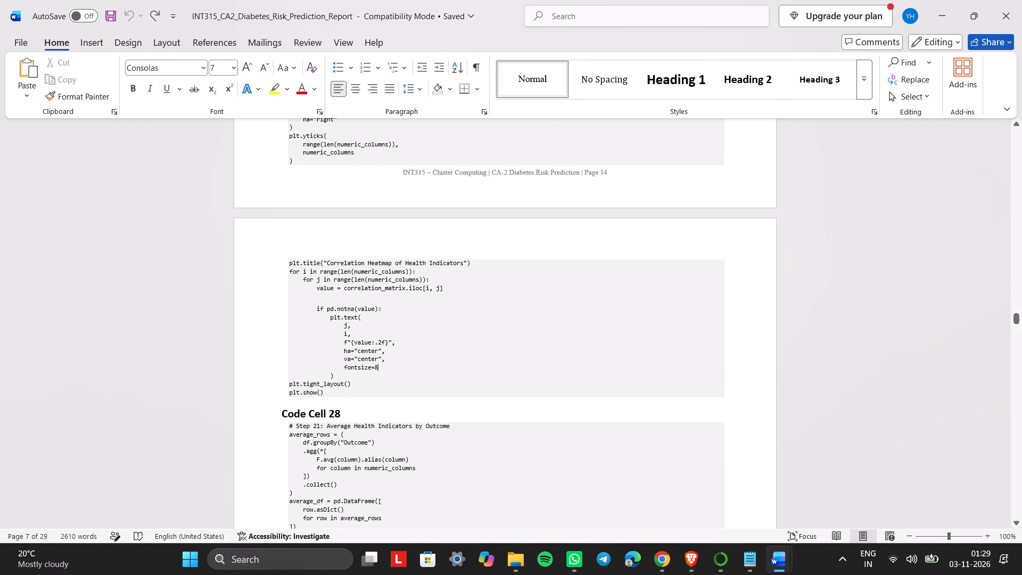
scroll(535, 366, up, 2)
click(535, 366)
drag(535, 366, 408, 249)
click(408, 249)
scroll(529, 273, up, 9)
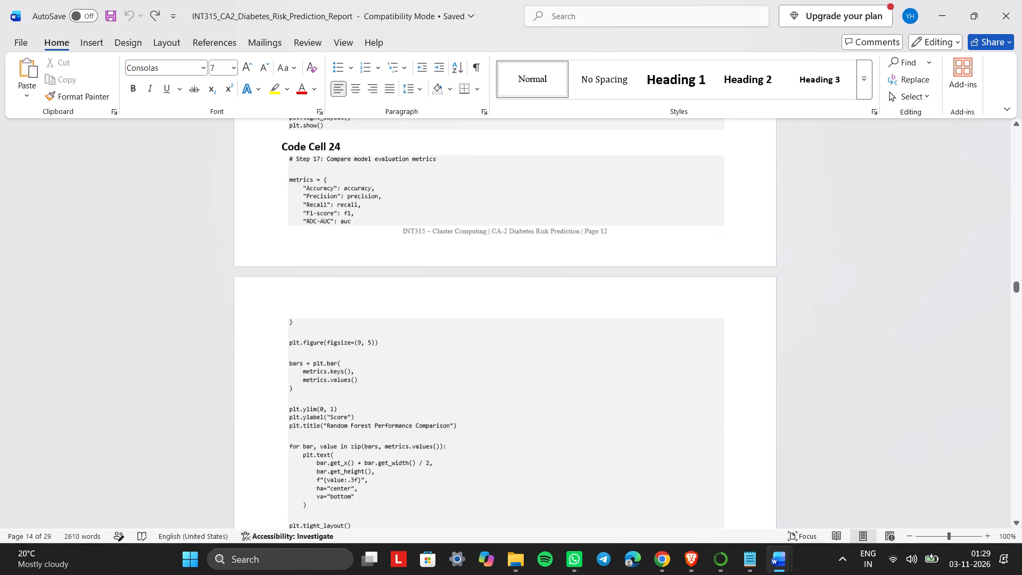
scroll(529, 273, up, 10)
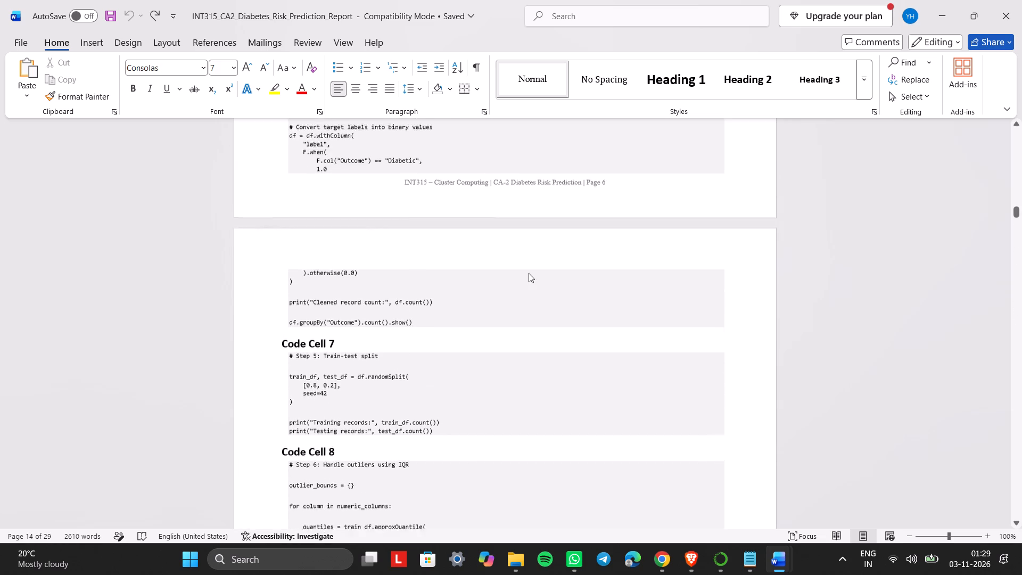
scroll(529, 273, up, 8)
scroll(529, 273, right, 1)
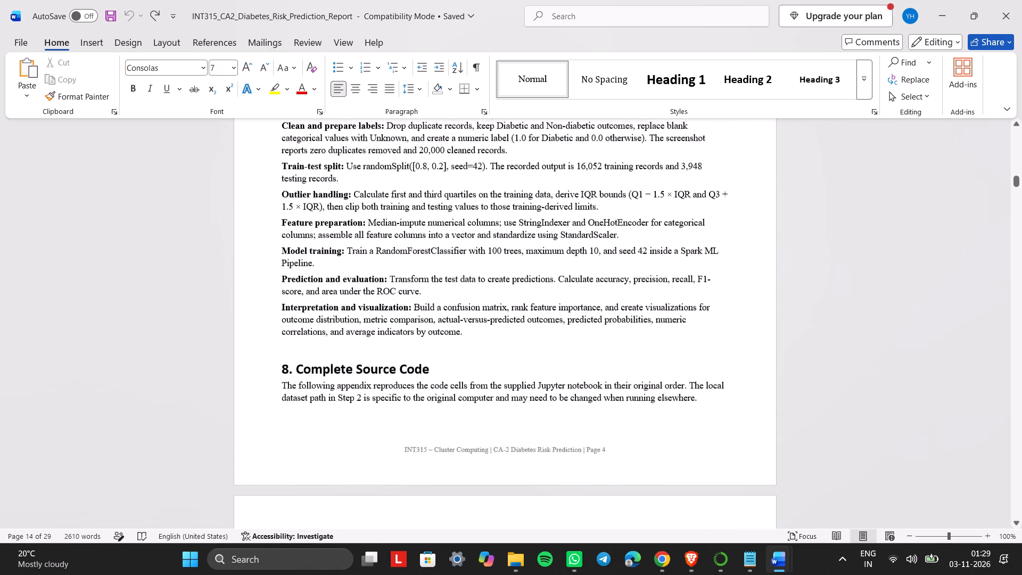
scroll(529, 273, right, 1)
Remove the blank lines between the Step 1 comment and the pyspark.ml Pipeline import in Code Cell 2.
scroll(529, 273, down, 3)
click(529, 273)
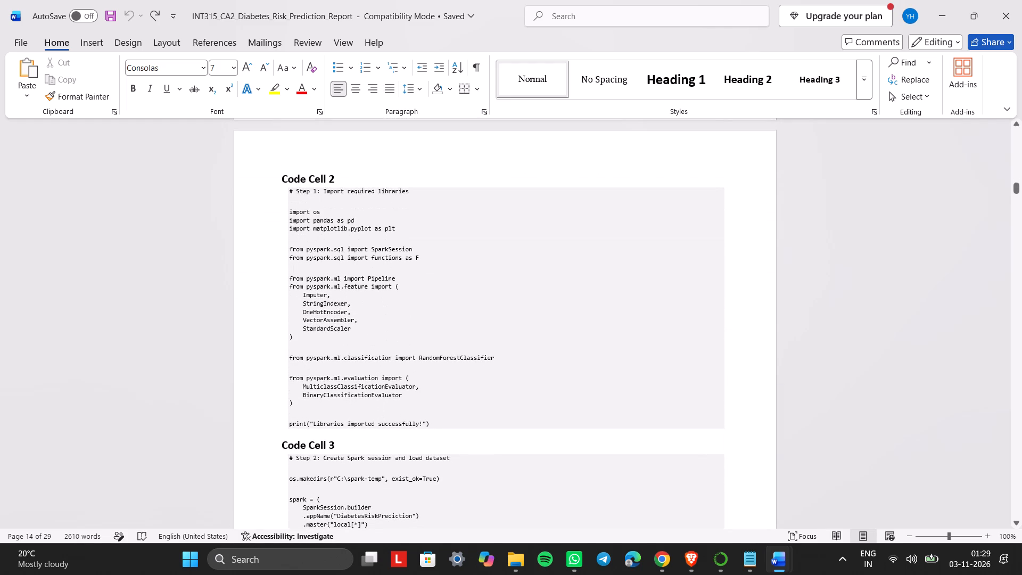
key(BackSpace)
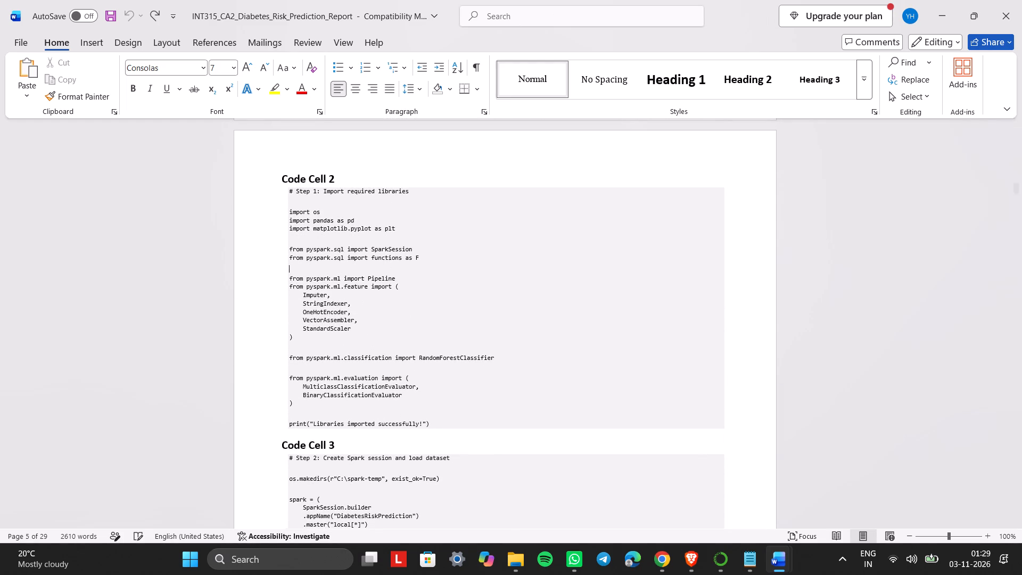
key(BackSpace)
key(Up)
key(Up)
key(BackSpace)
key(BackSpace)
key(Up)
key(Up)
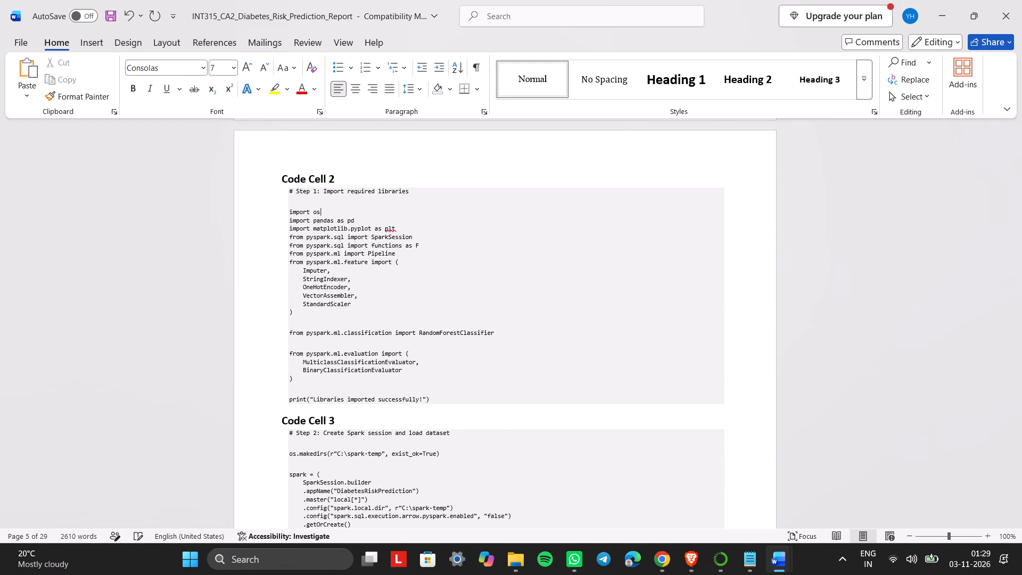
key(Up)
key(BackSpace)
key(Down)
key(Up)
key(BackSpace)
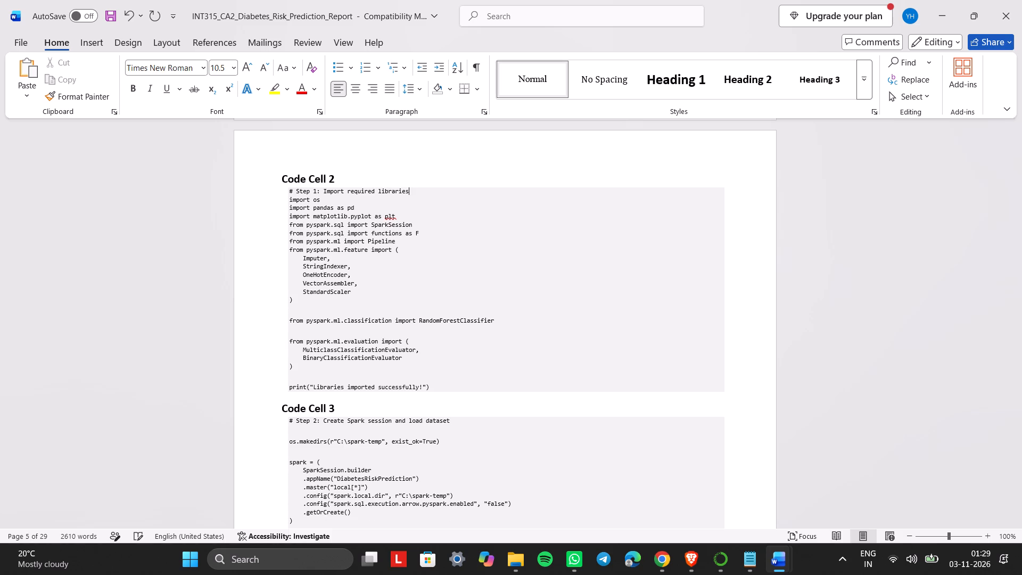
Remove the blank lines before the classification import, the evaluation import and the final print statement in Code Cell 2.
key(Down)
key(Down)
key(Down)
key(Down)
key(Down)
key(Down)
key(Down)
key(Down)
key(Down)
key(Down)
key(Down)
key(Down)
key(Down)
key(Down)
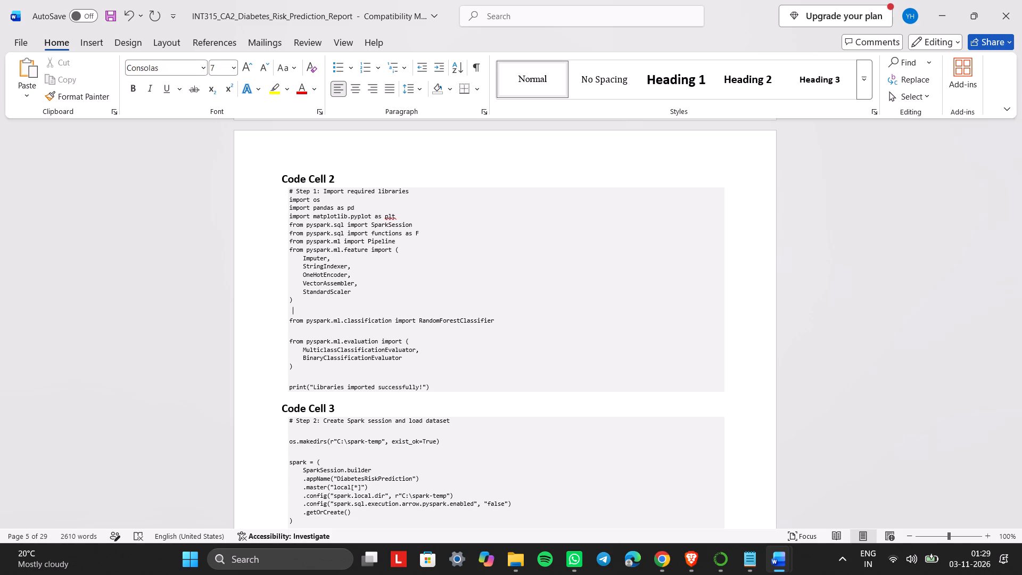
key(BackSpace)
key(BackSpace)
key(Down)
key(Down)
key(BackSpace)
key(BackSpace)
key(Down)
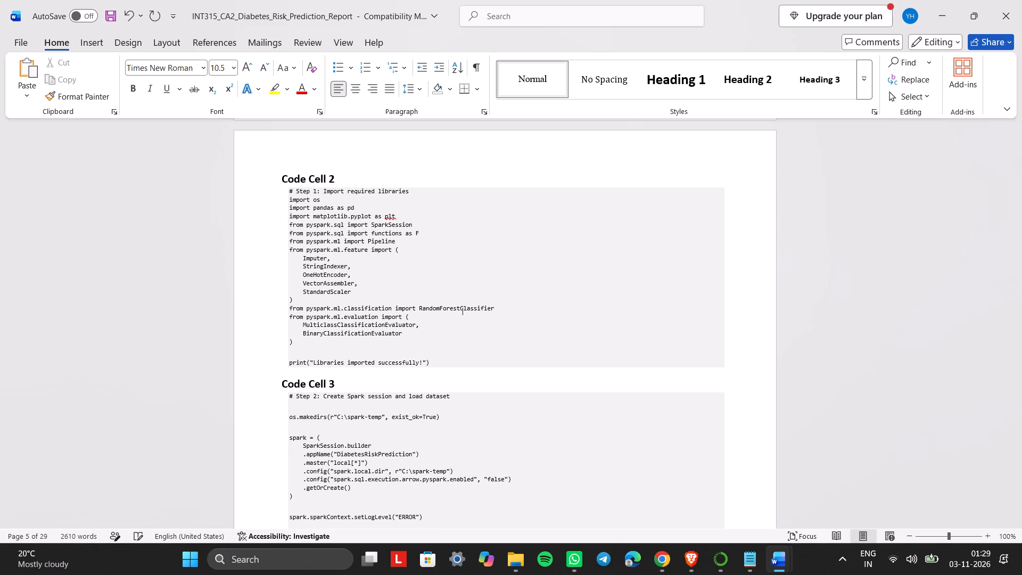
key(Down)
key(Down)
key(Down)
key(Down)
key(BackSpace)
key(BackSpace)
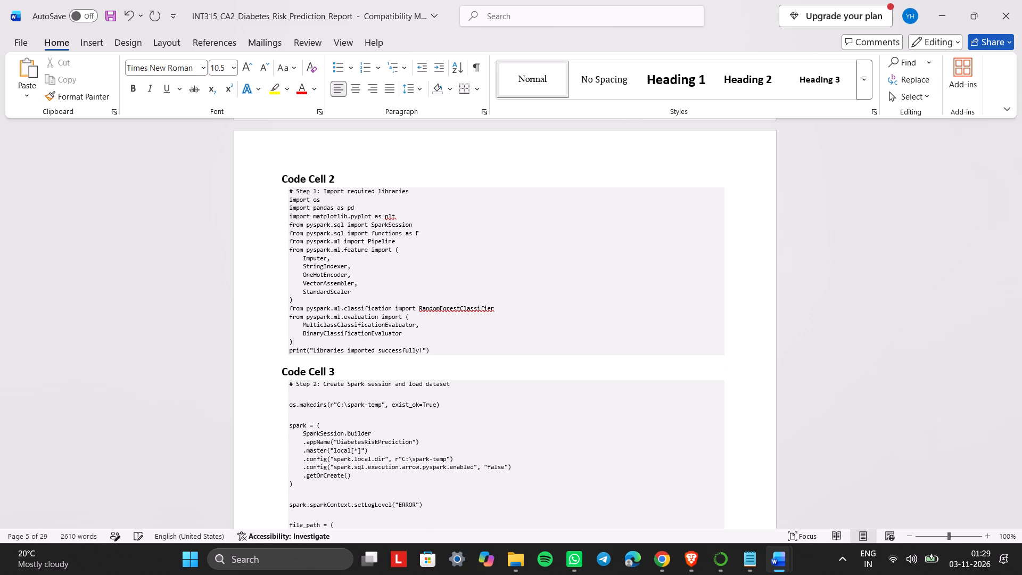
click(754, 351)
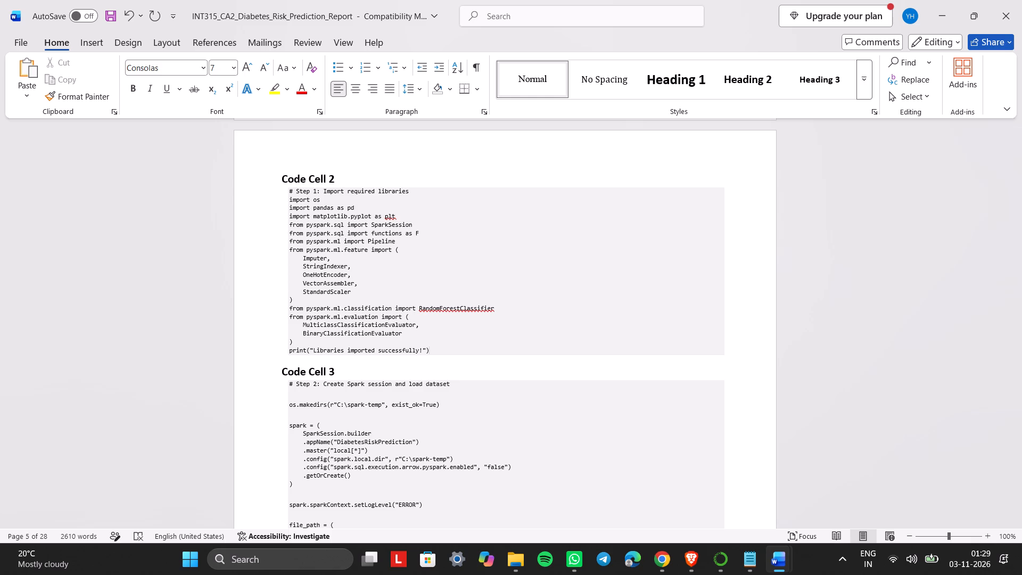
Examine the spacing of the code cells that follow Code Cell 2 and return to the start of the source code.
scroll(754, 351, down, 1)
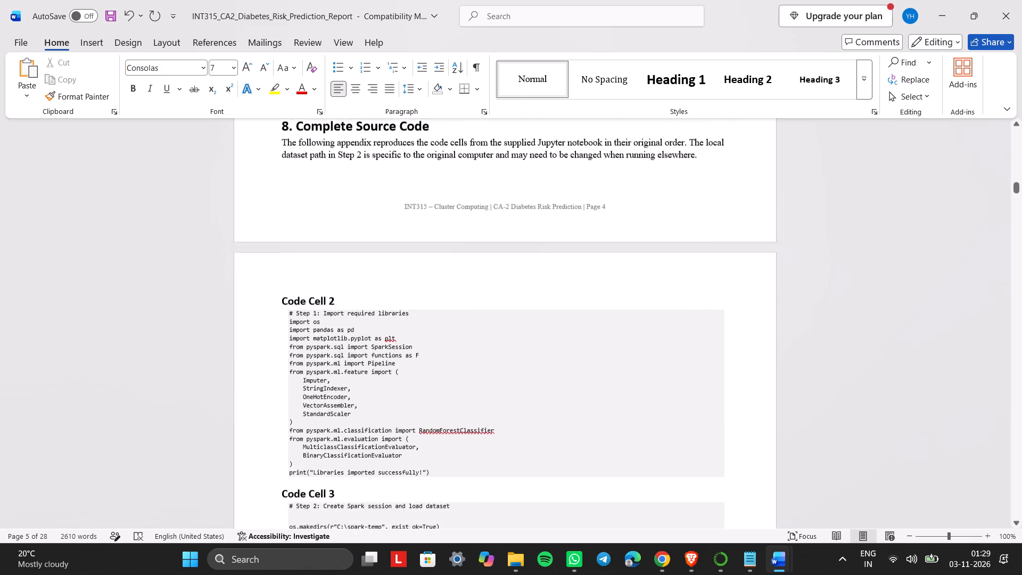
scroll(754, 351, down, 8)
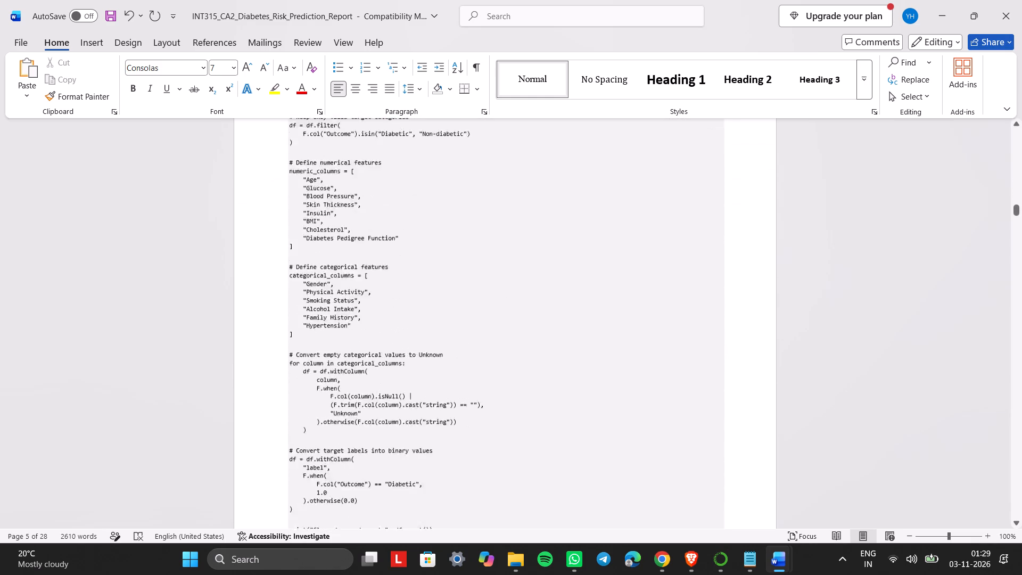
scroll(754, 351, down, 1)
scroll(754, 351, up, 7)
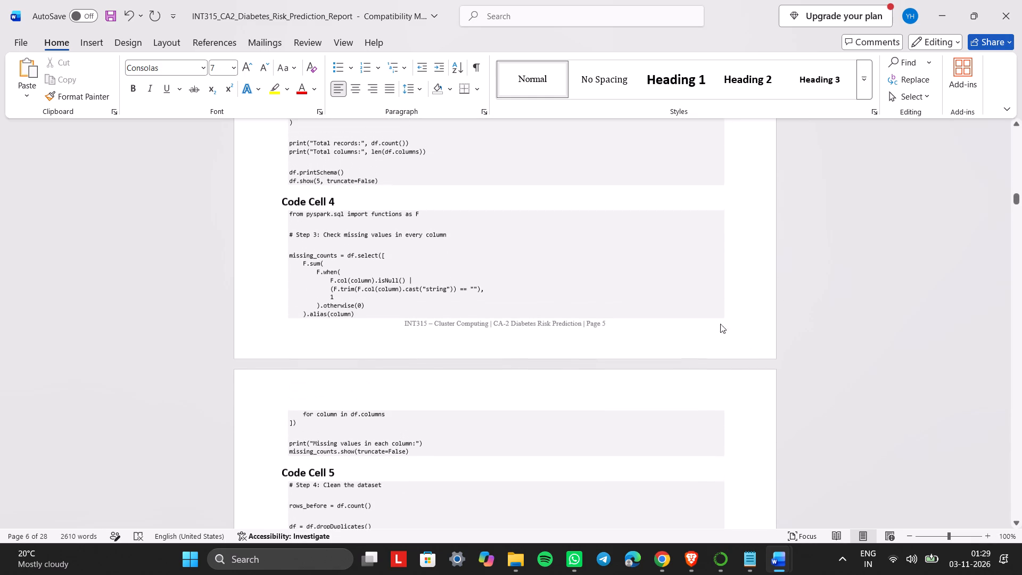
scroll(554, 302, up, 5)
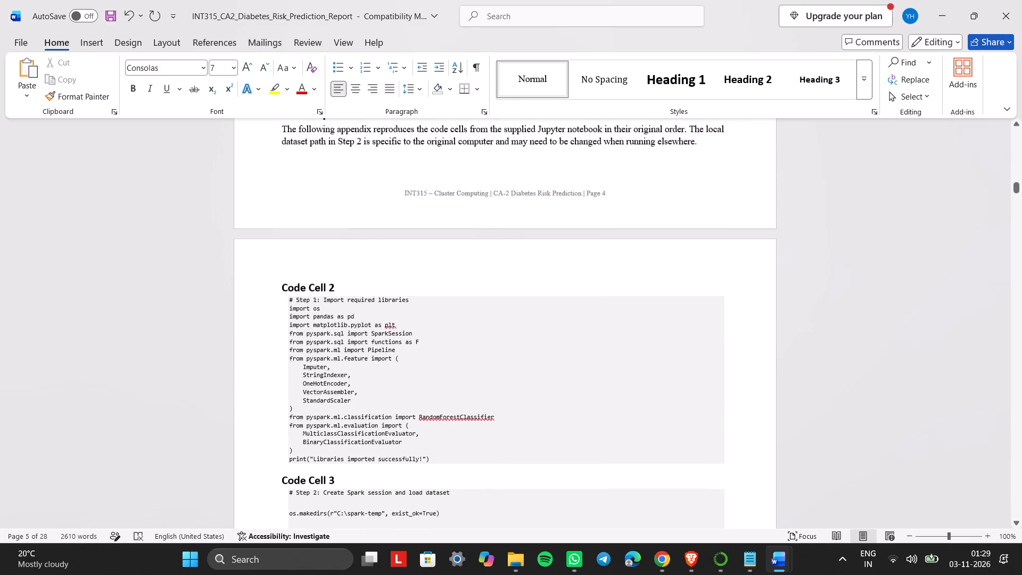
Save the INT315_CA2_Diabetes_Risk_Prediction_Report and close it.
click(118, 8)
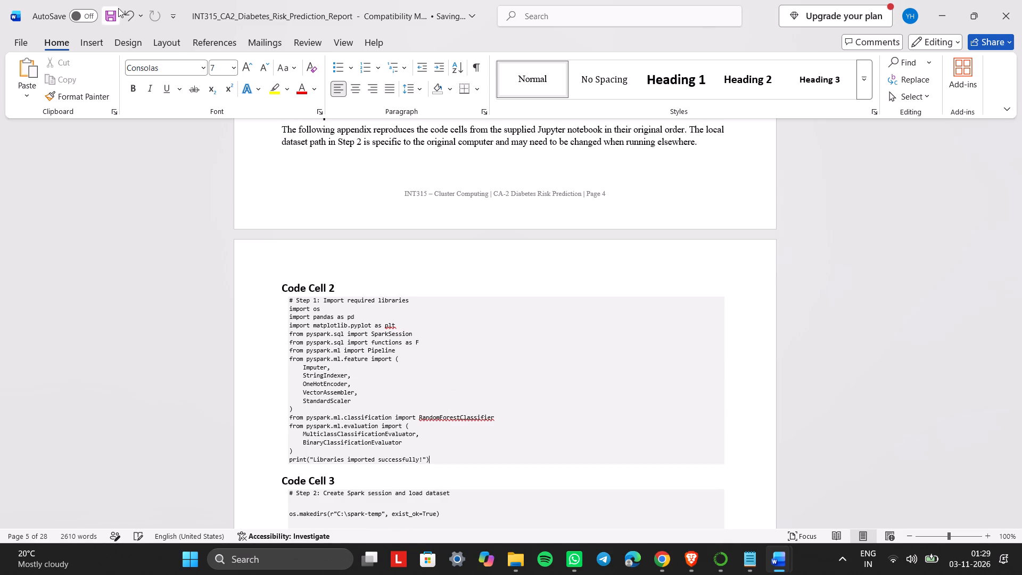
click(994, 4)
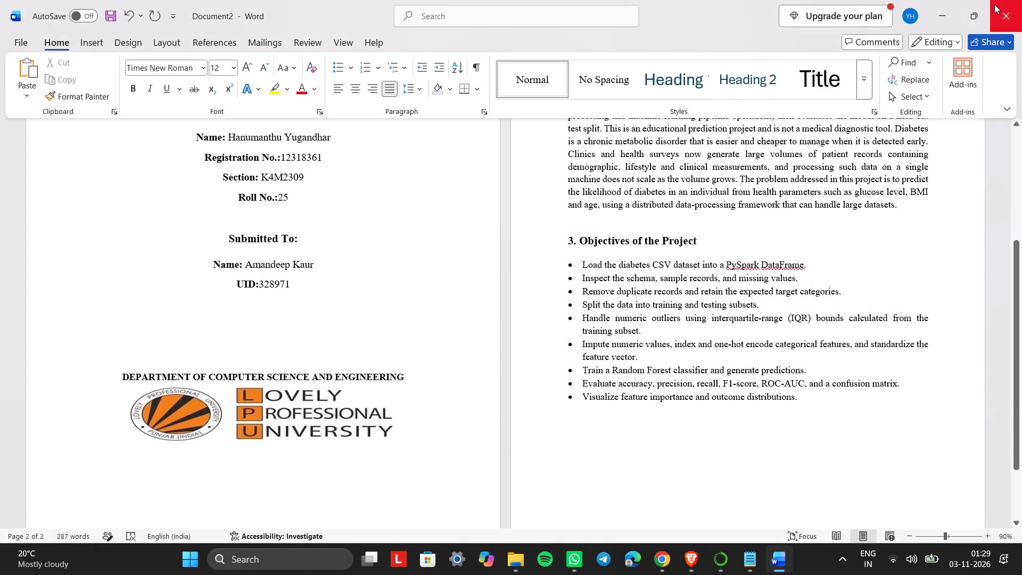
Save Document2 in the user's Downloads folder on drive C as "INT-315 cluster computing project report".
click(208, 25)
click(436, 308)
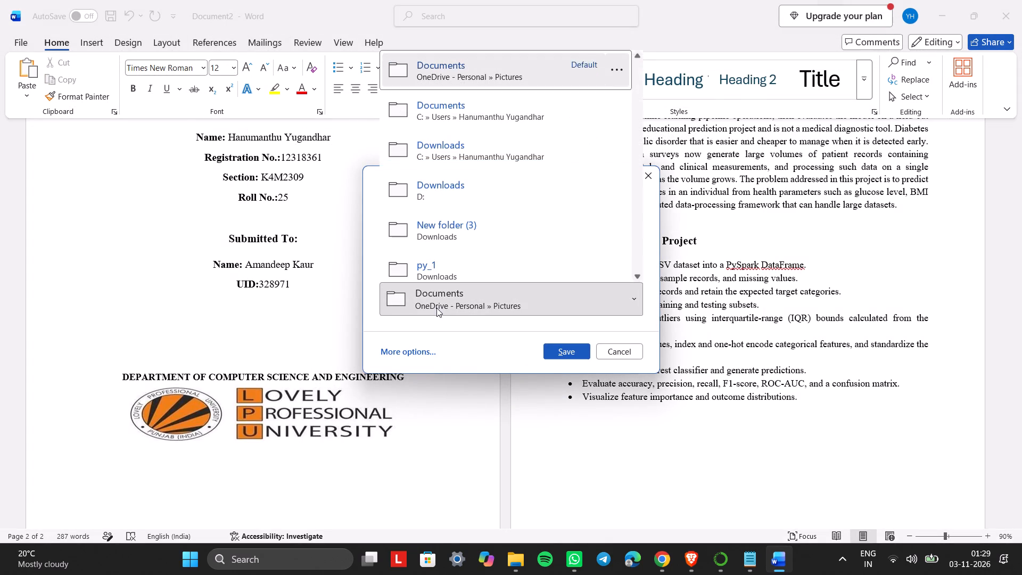
click(435, 137)
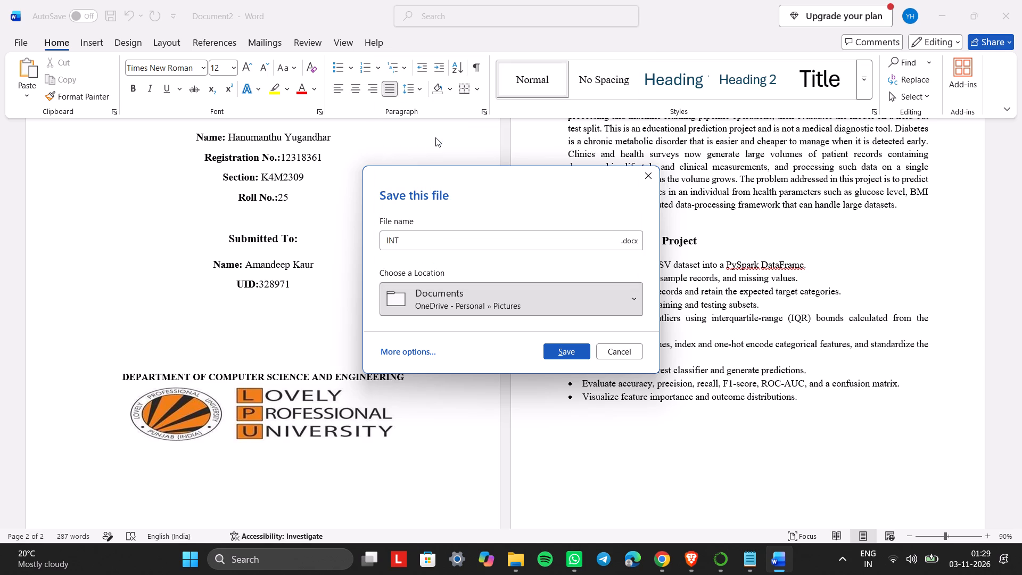
click(459, 243)
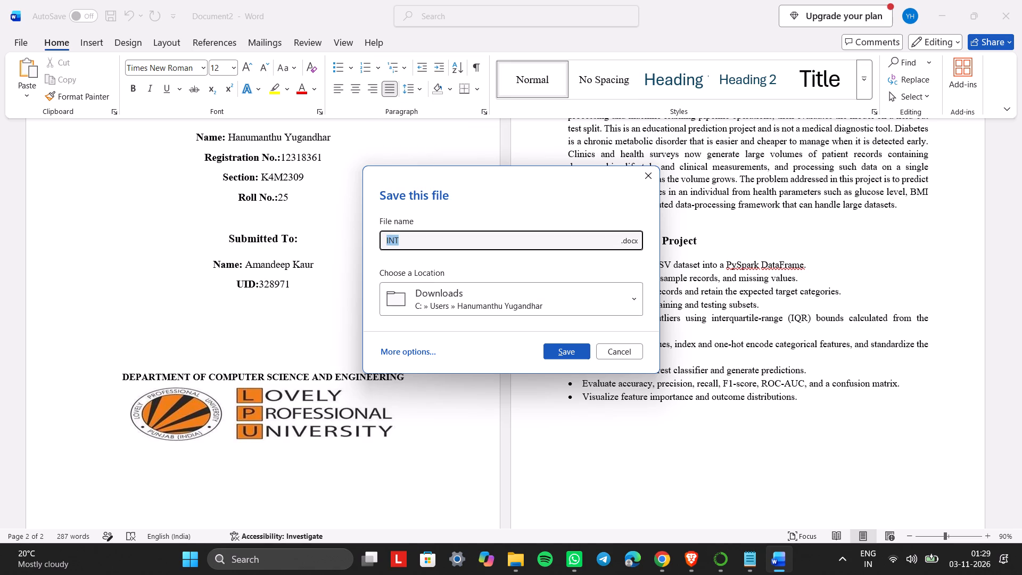
click(459, 243)
text(-315 cluster)
key(space)
text(computing)
key(space)
text(project repr)
key(BackSpace)
text(ort)
click(559, 349)
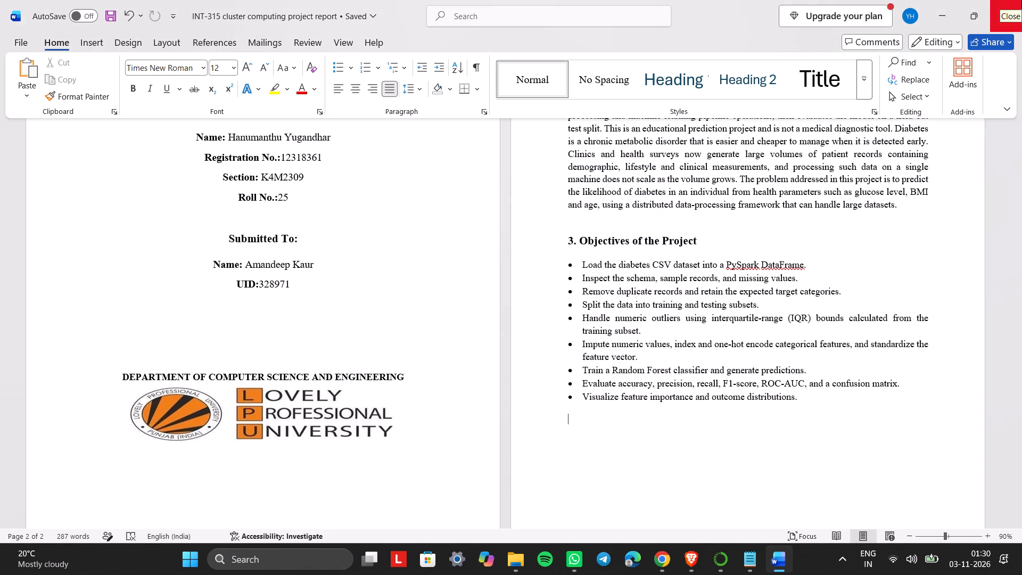
Glance over the cover page and objectives of the INT-315 cluster computing project report and close the document.
scroll(876, 170, up, 4)
scroll(876, 170, down, 1)
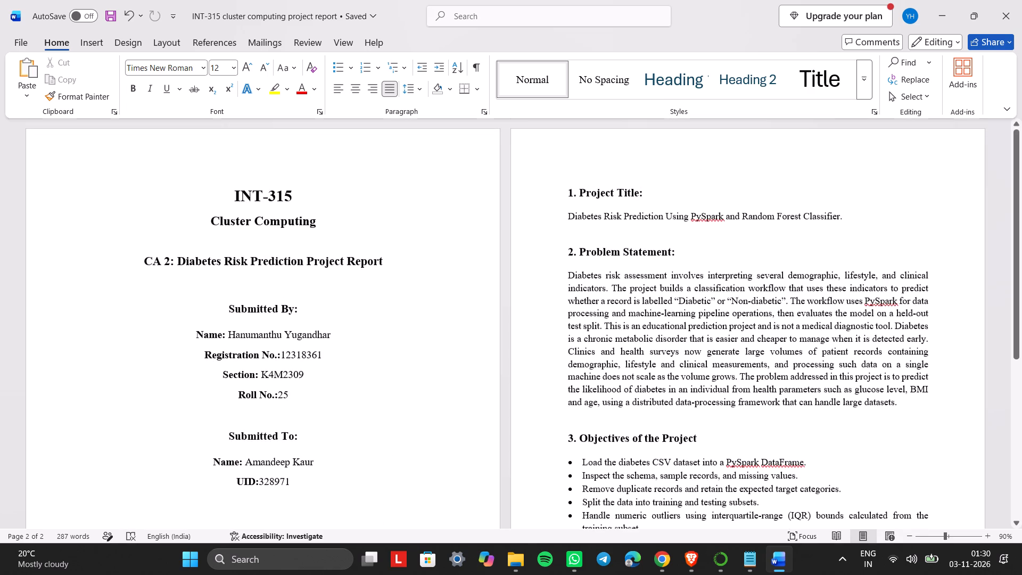
scroll(876, 170, down, 2)
click(1015, 0)
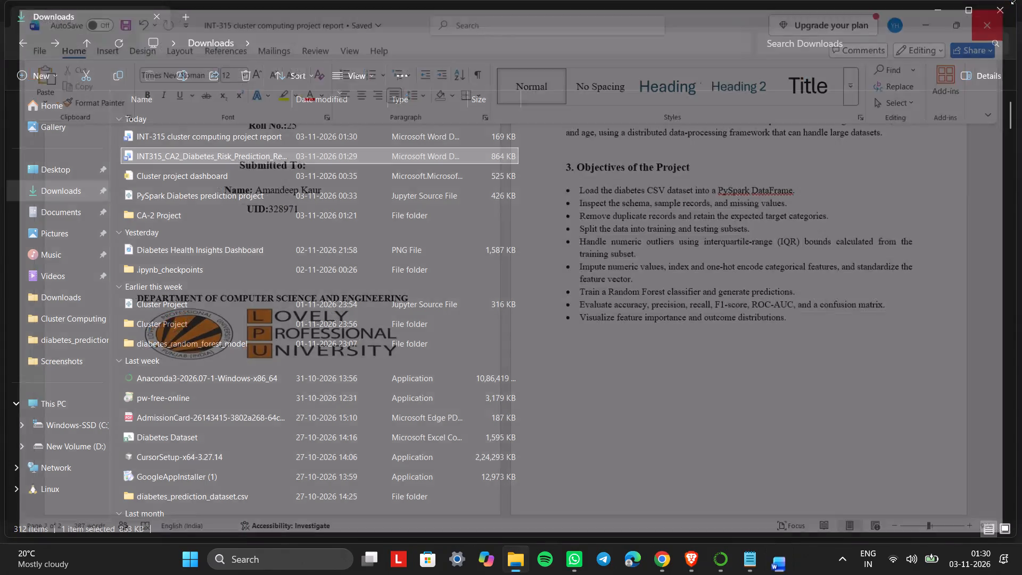
Close the Downloads window in File Explorer and the Notepad window with the INT315 project requirements.
click(875, 142)
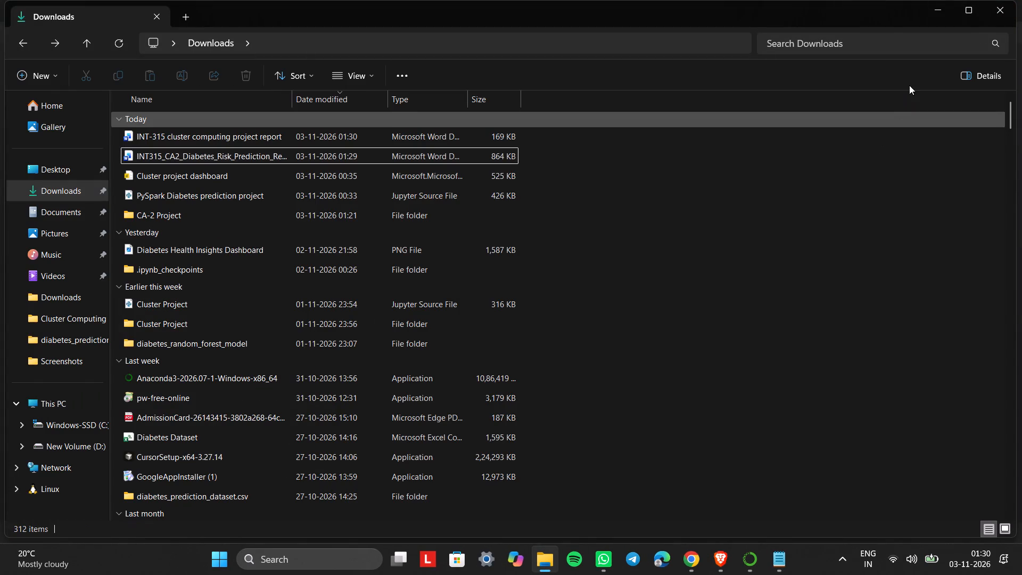
click(1001, 13)
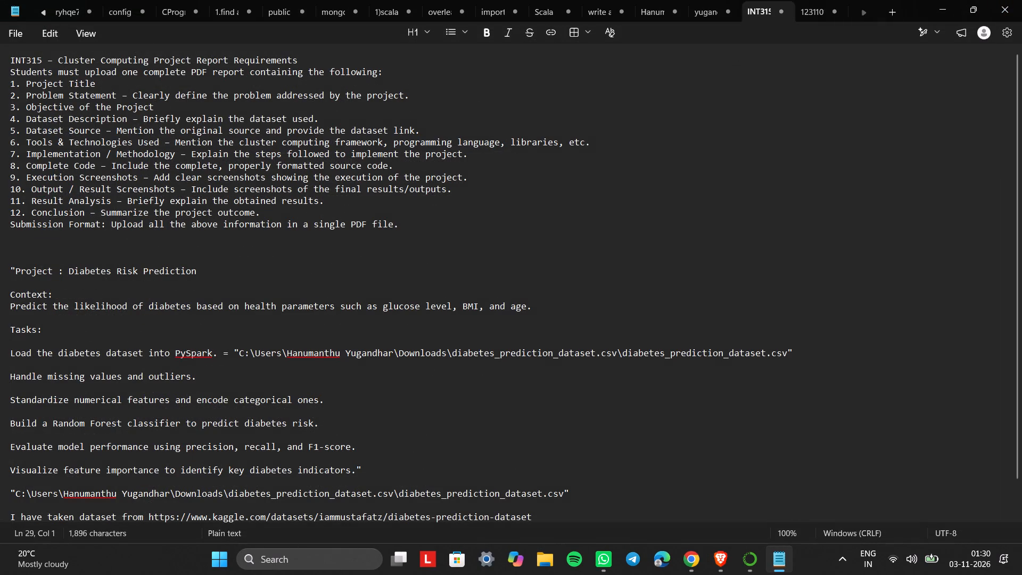
click(617, 308)
scroll(617, 308, down, 3)
scroll(737, 341, down, 2)
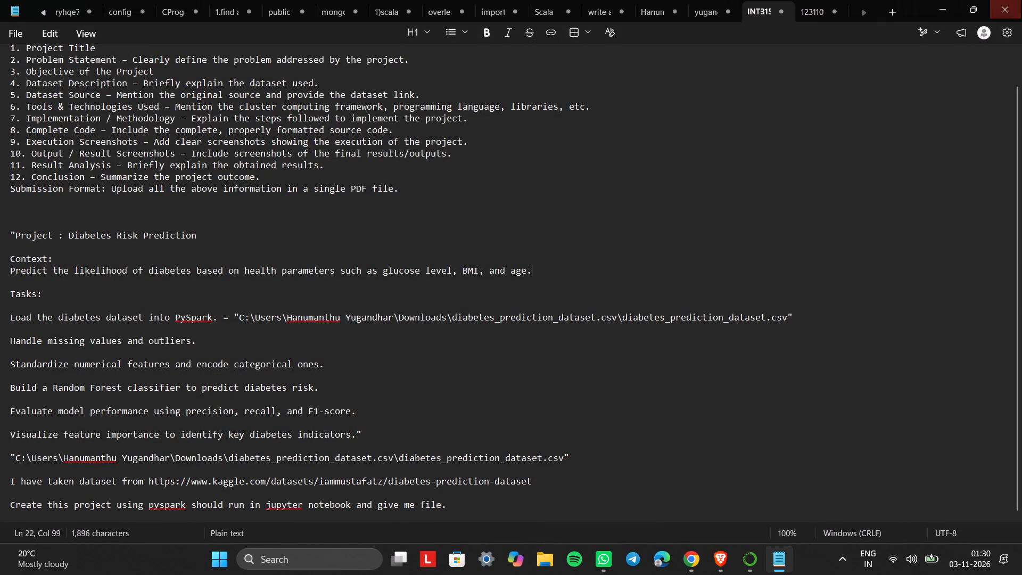
click(1021, 0)
click(807, 233)
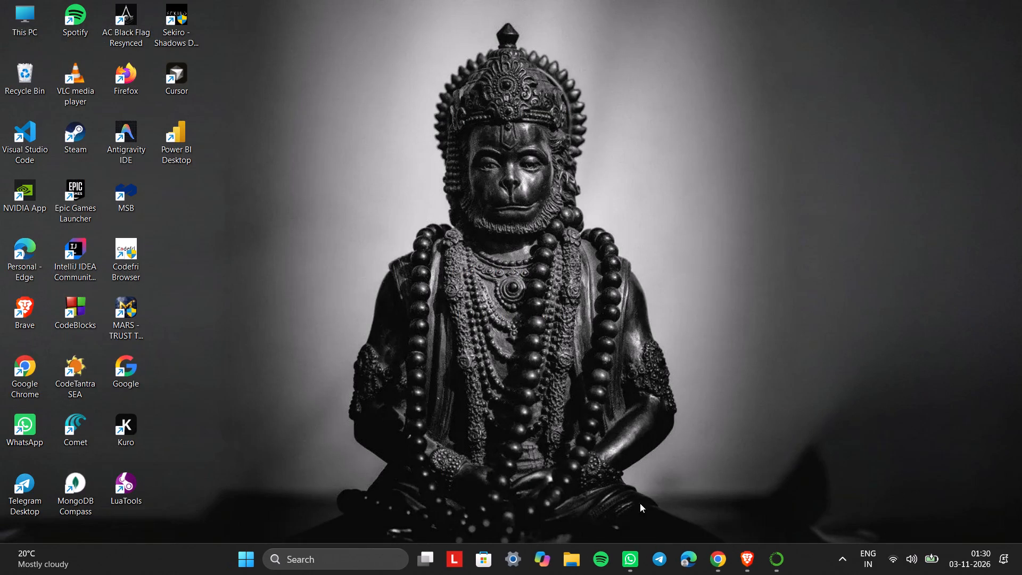